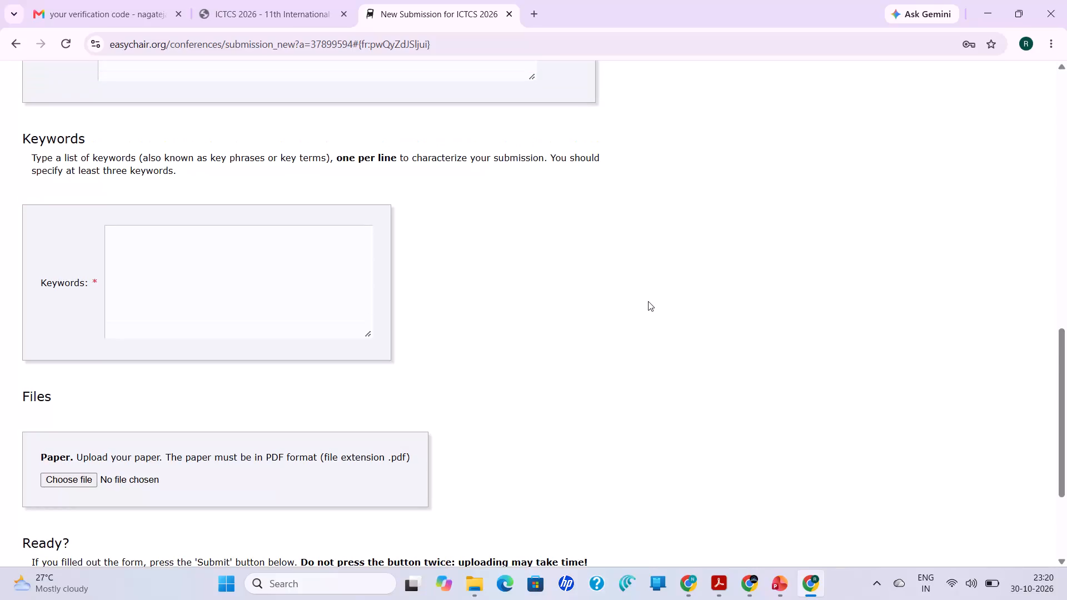
# Review the new submission form for ICTCS 2026, from the keywords and file upload sections back to the author information.
pyautogui.scroll(2, 648, 301)
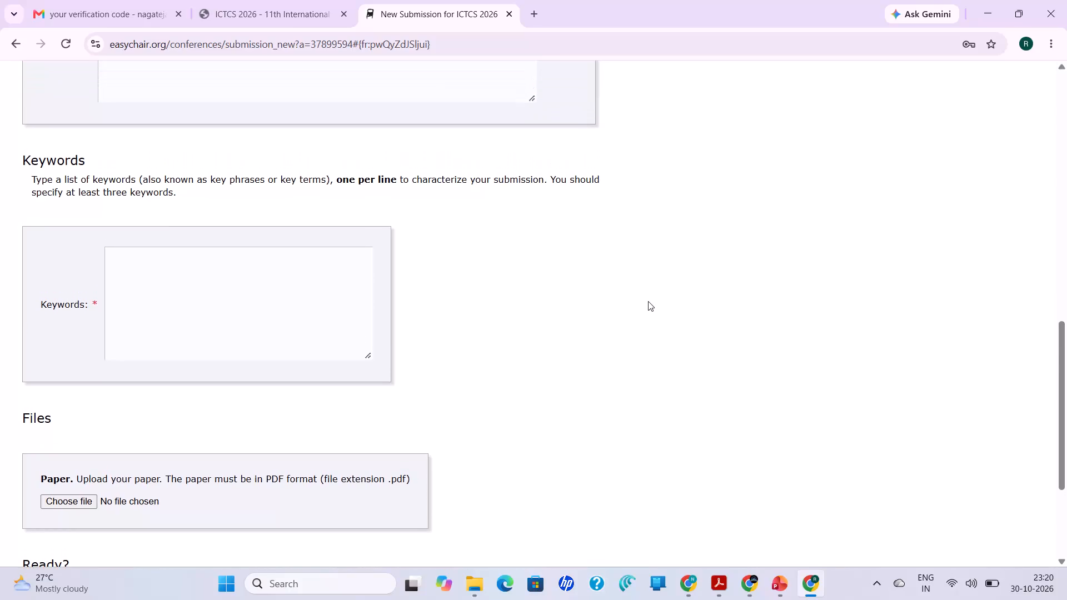
pyautogui.scroll(2, 648, 301)
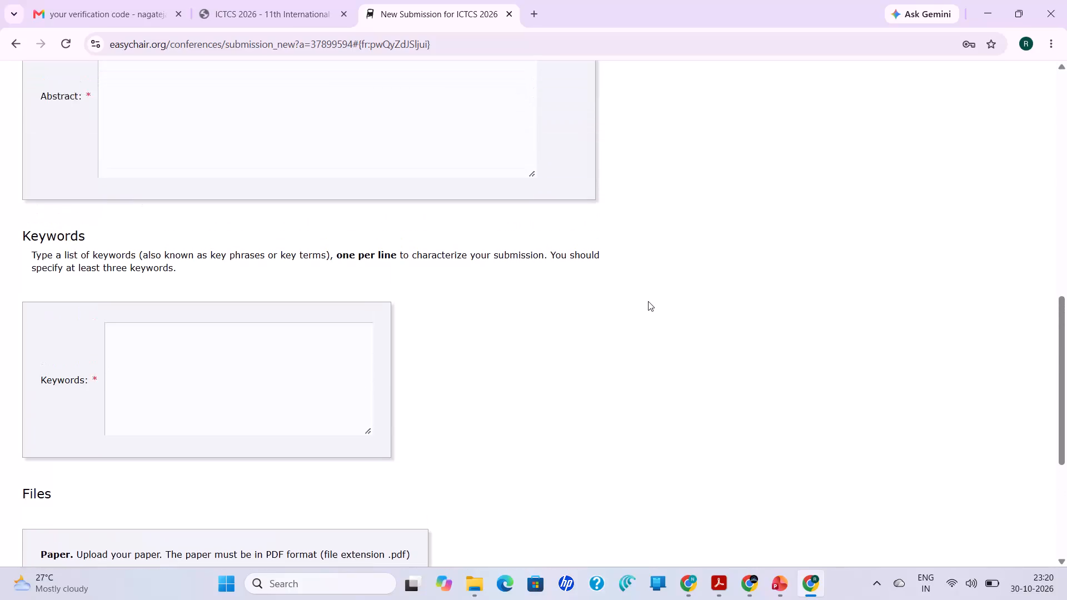
pyautogui.scroll(4, 648, 301)
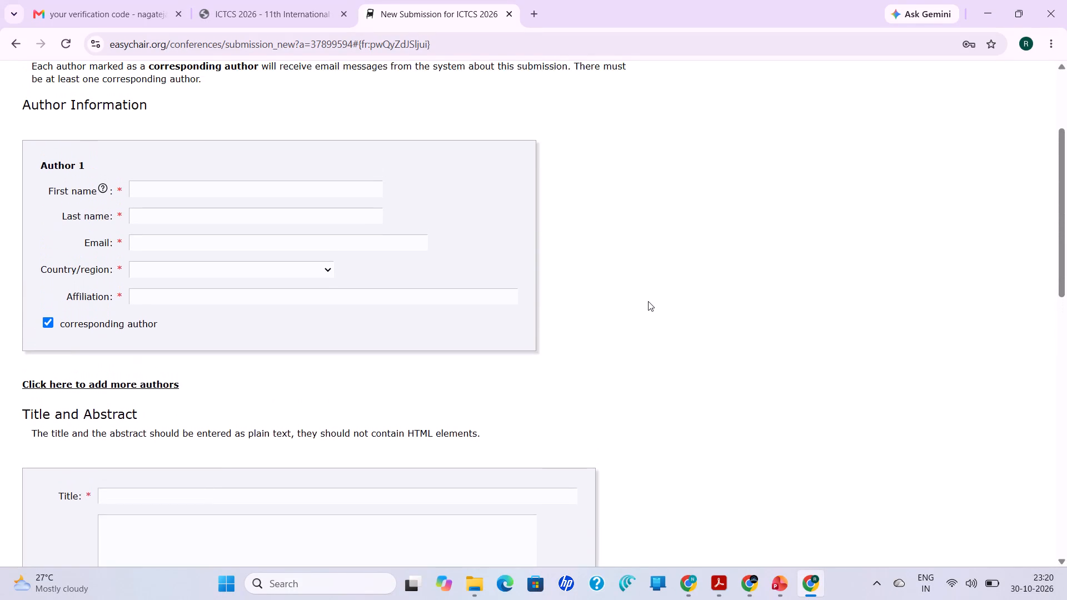
pyautogui.scroll(2, 648, 301)
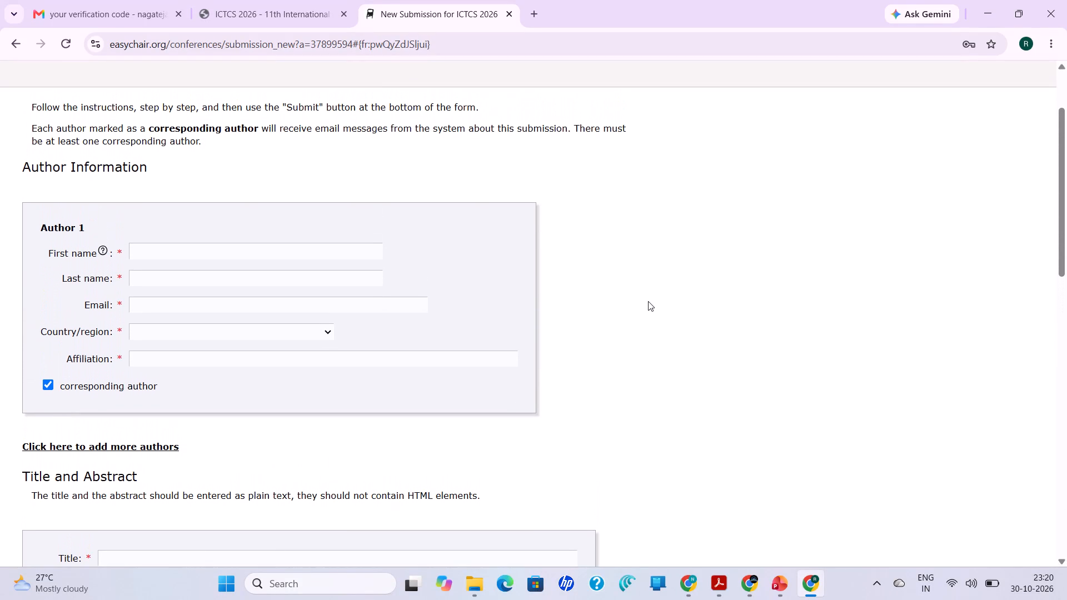
pyautogui.scroll(2, 648, 301)
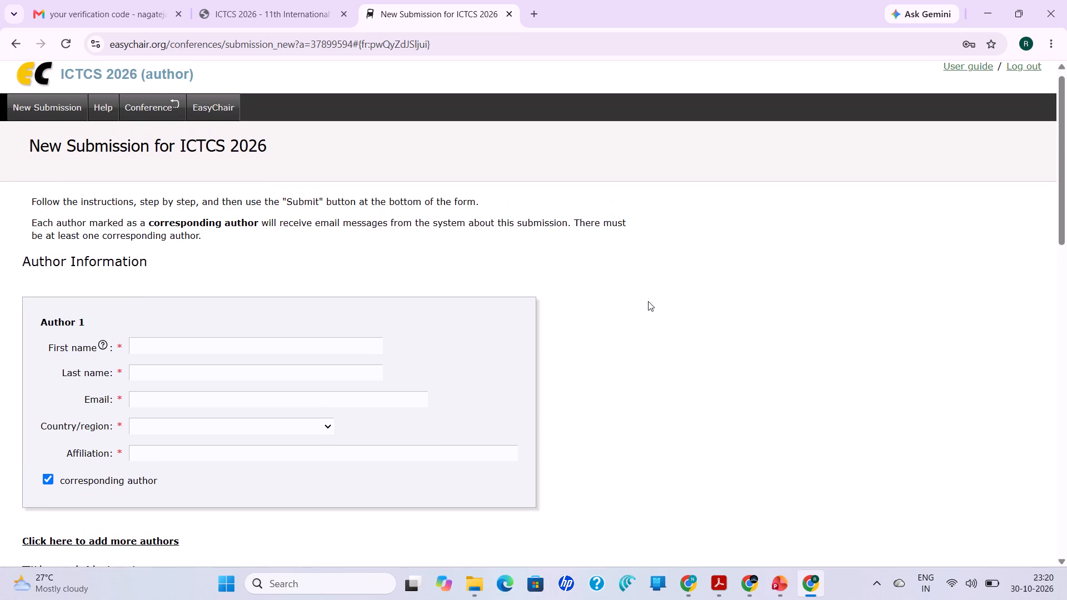
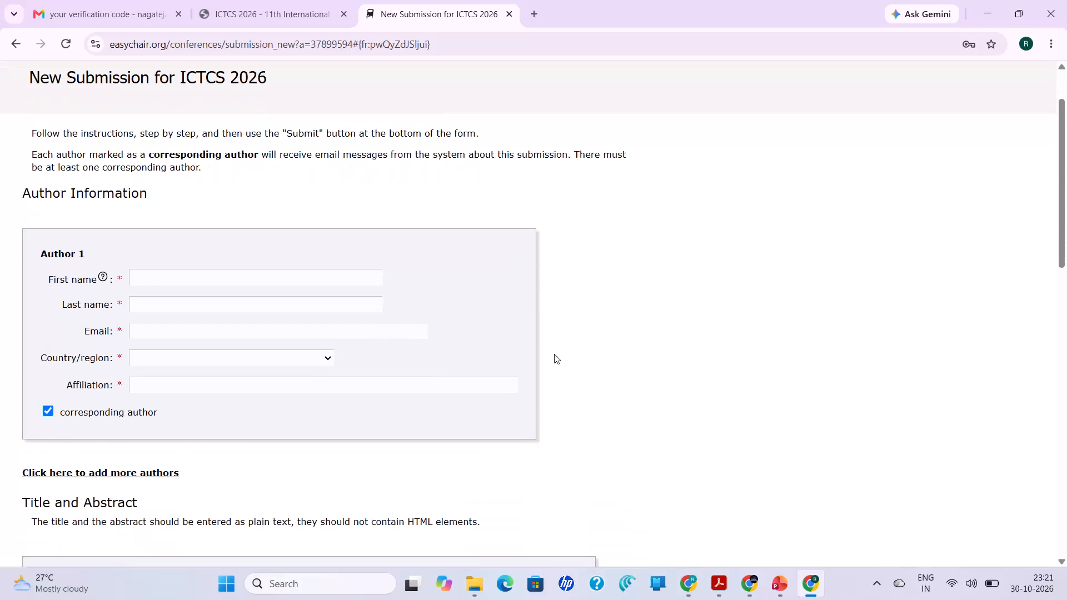
# Fill in the Author 1 details with the suggested saved author profile, keeping India as the country.
pyautogui.scroll(2, 512, 268)
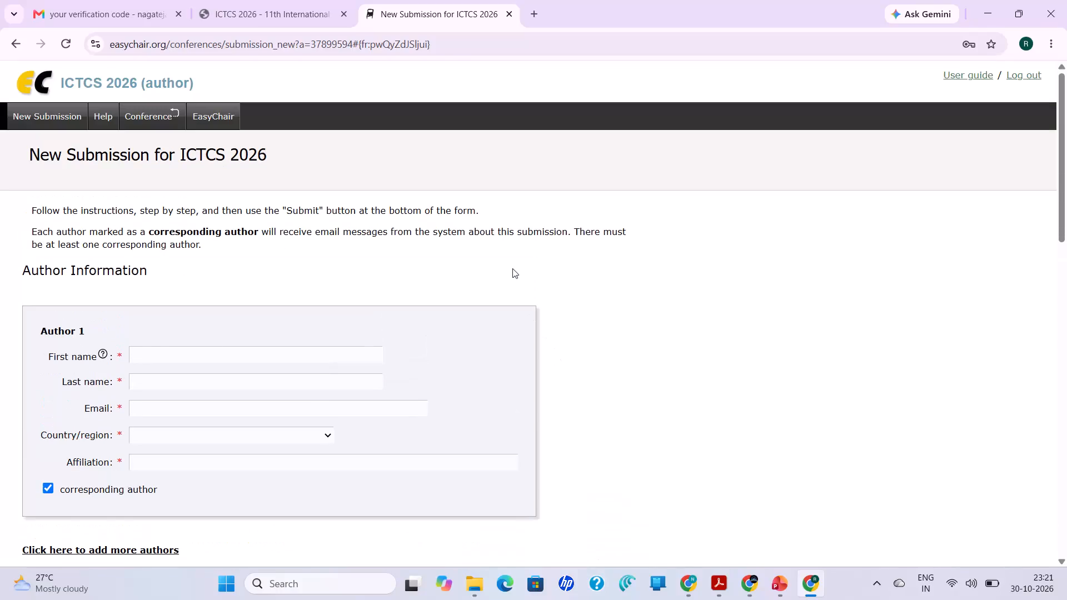
pyautogui.click(208, 354)
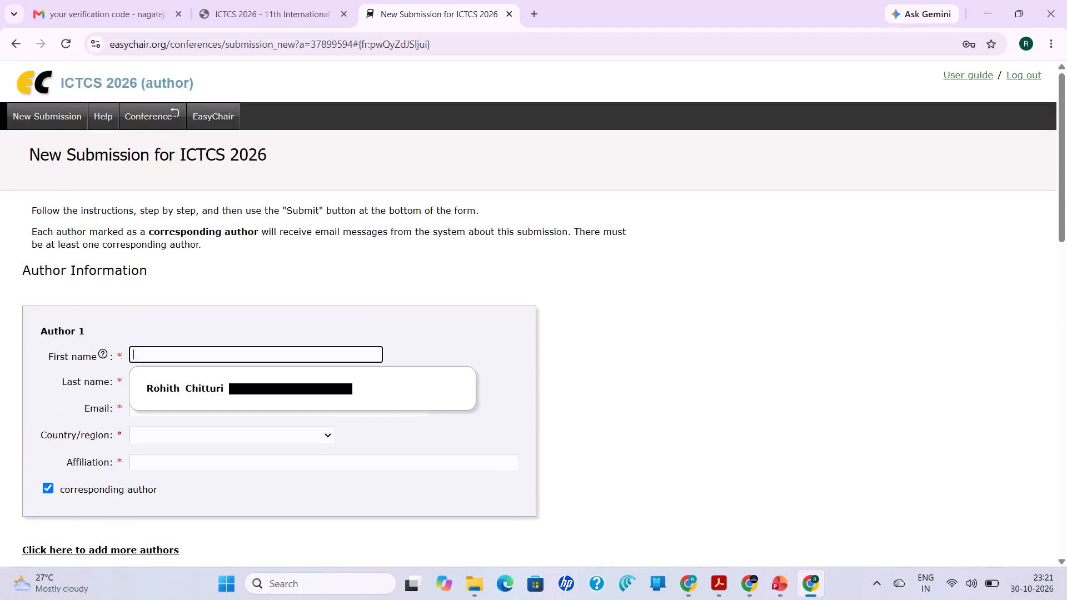
pyautogui.click(193, 386)
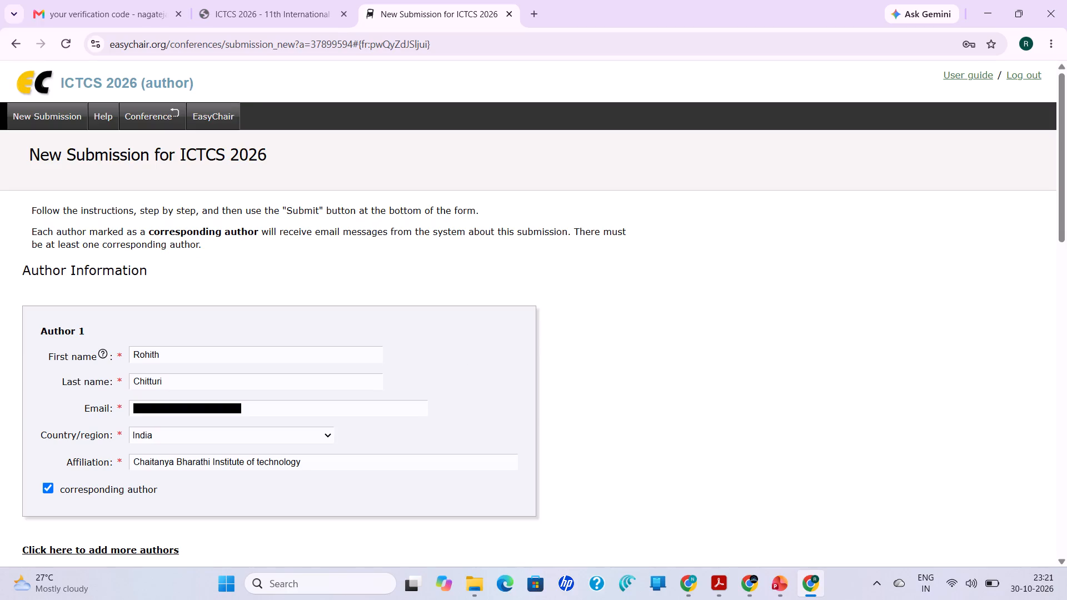
pyautogui.scroll(-2, 193, 386)
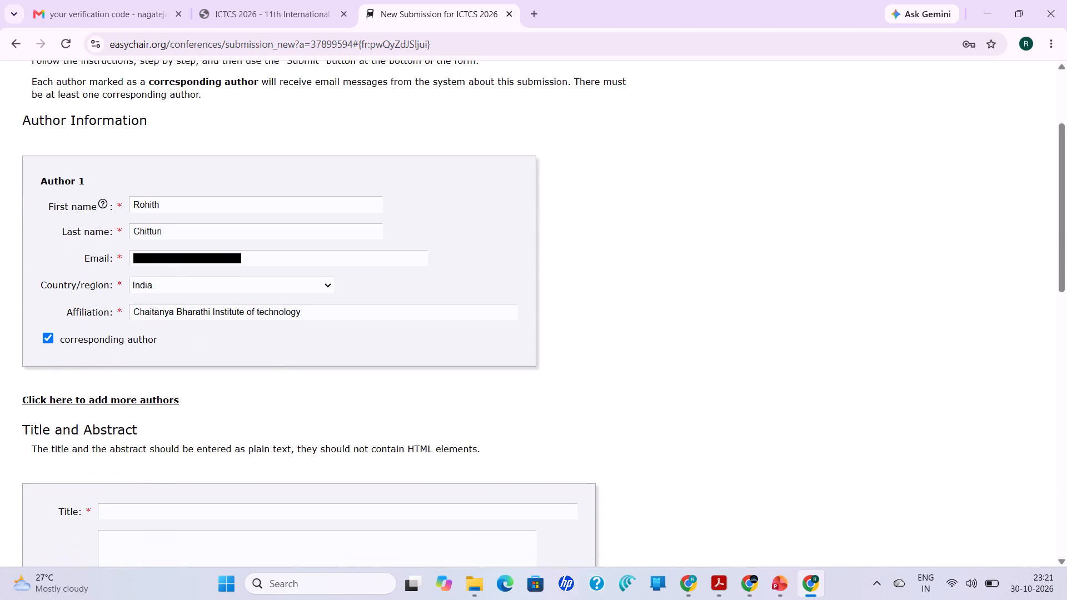
pyautogui.click(178, 292)
pyautogui.click(159, 328)
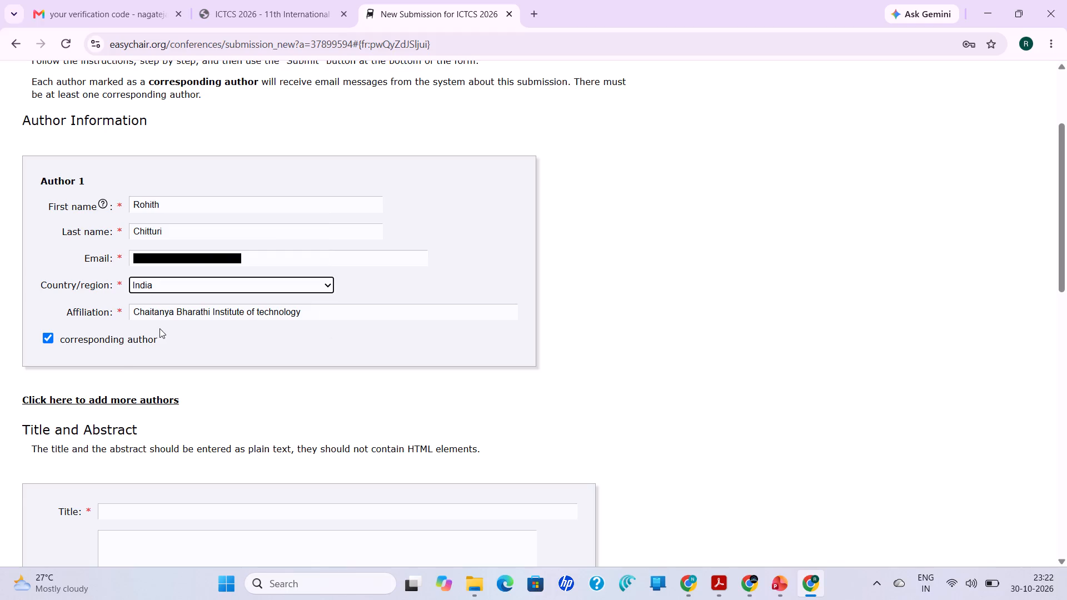
# Add a second author and enter the first name and last initial of the first author listed in the Overleaf paper.
pyautogui.click(89, 401)
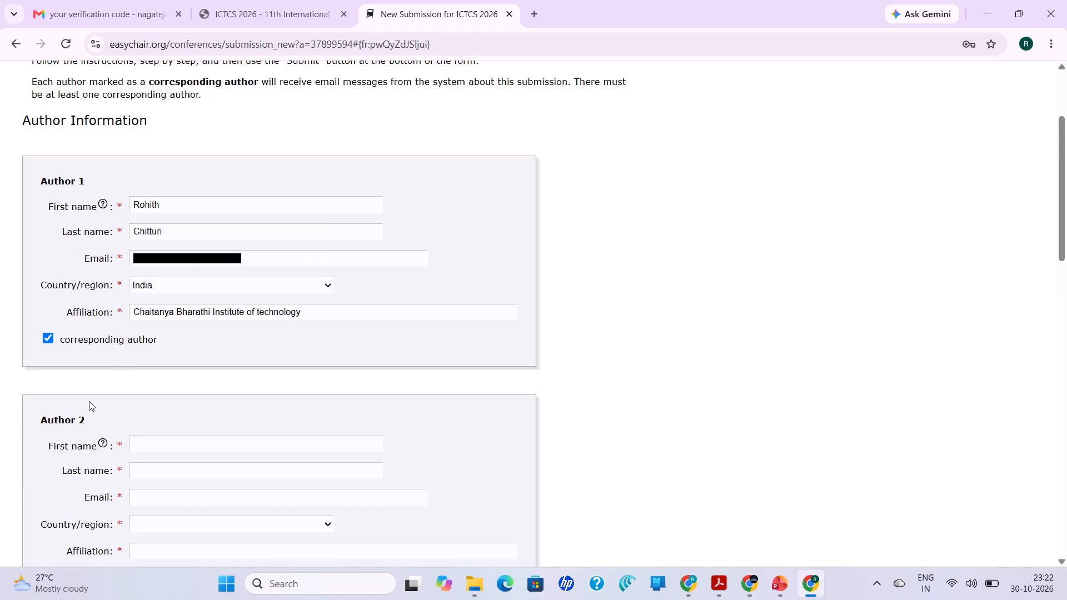
pyautogui.hotkey('alt', 'Tab')
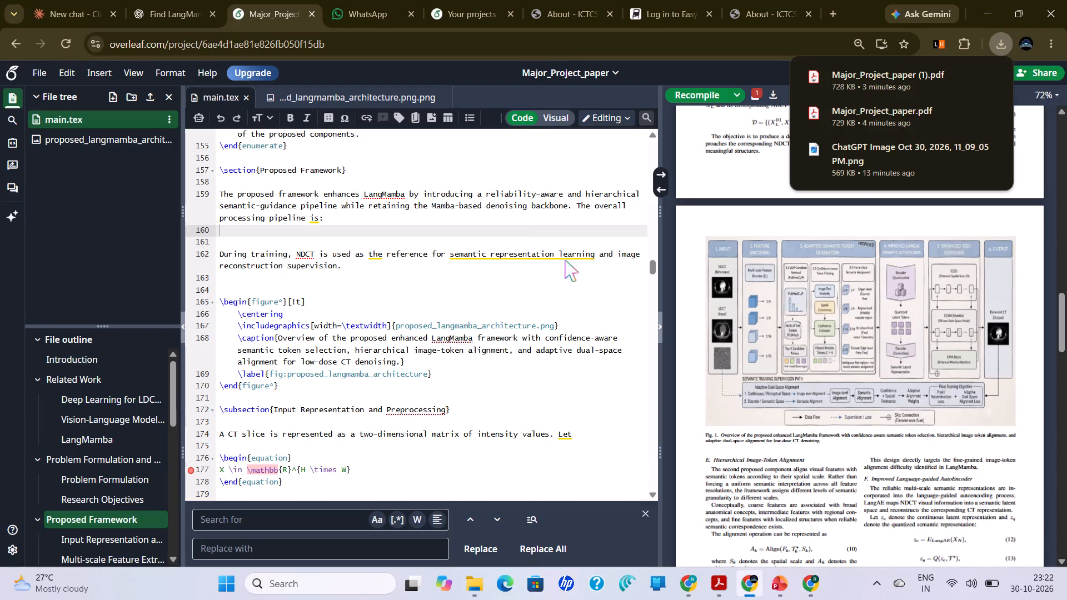
pyautogui.scroll(16, 816, 280)
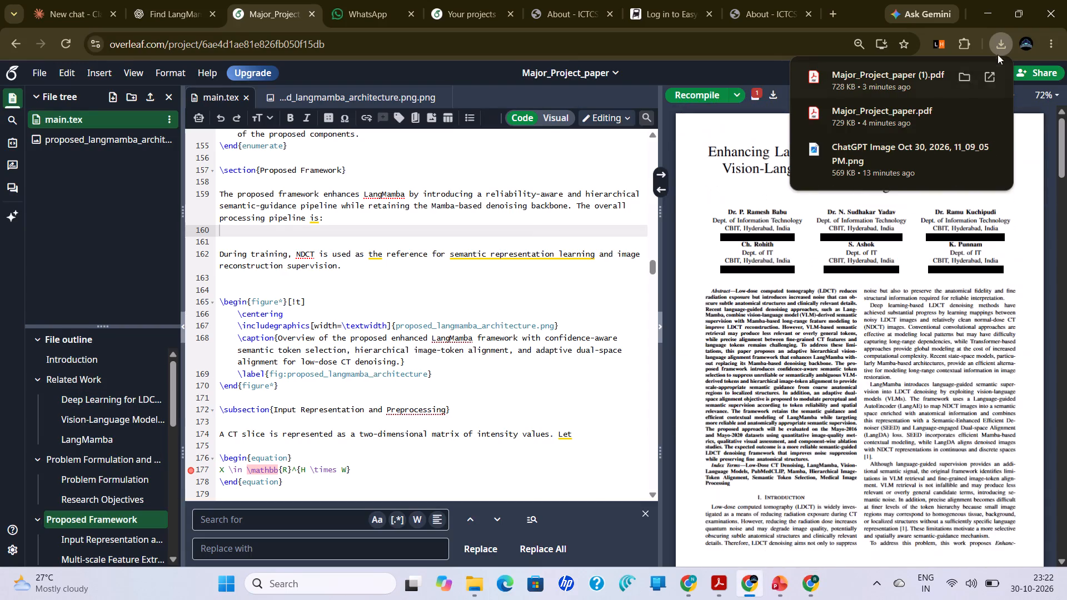
pyautogui.click(744, 69)
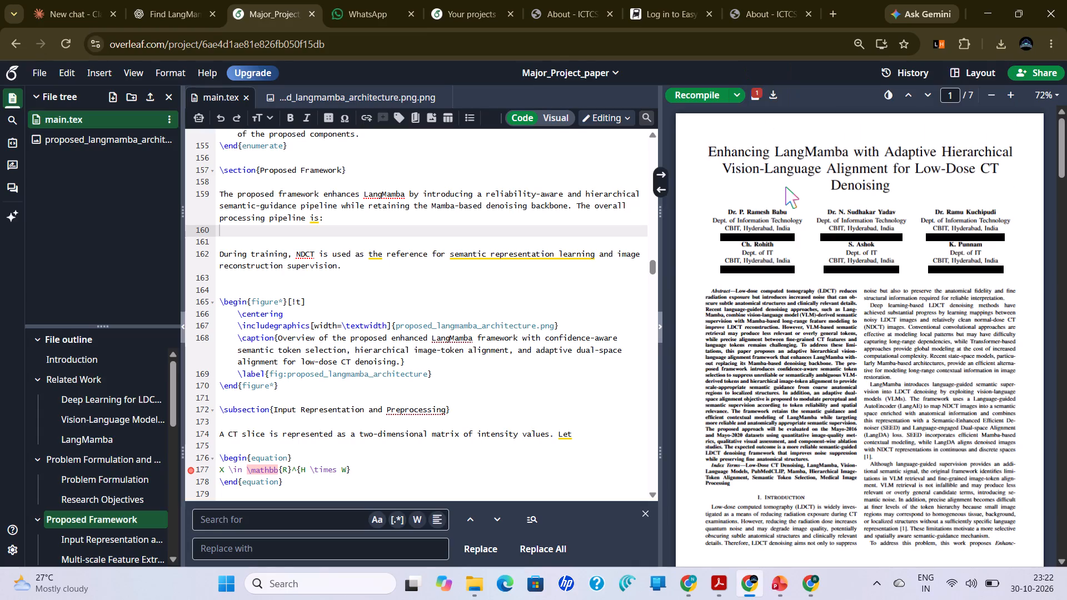
pyautogui.hotkey('alt', 'Tab')
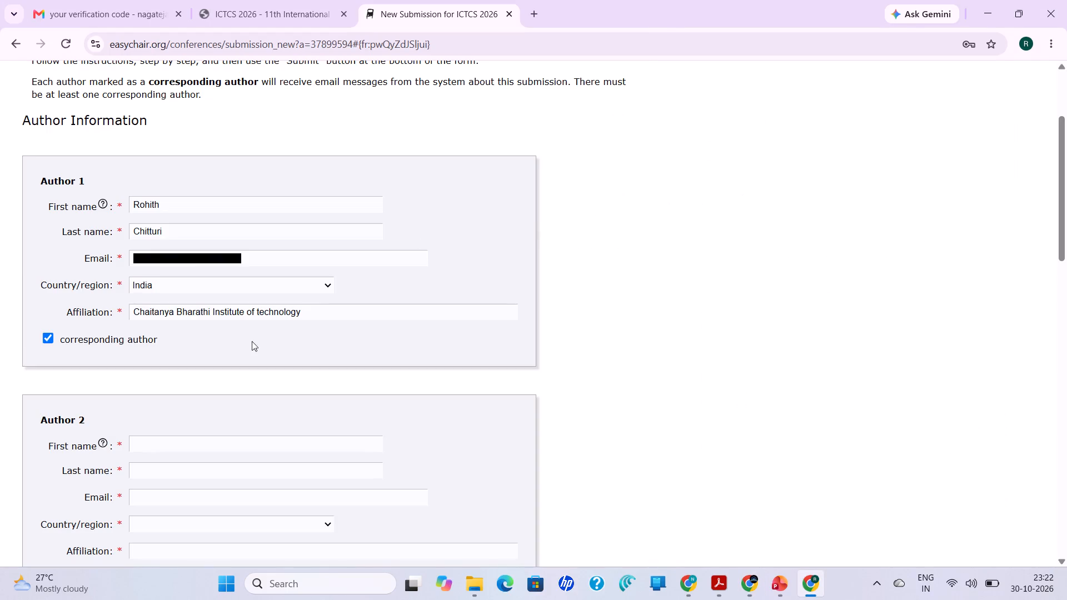
pyautogui.click(153, 442)
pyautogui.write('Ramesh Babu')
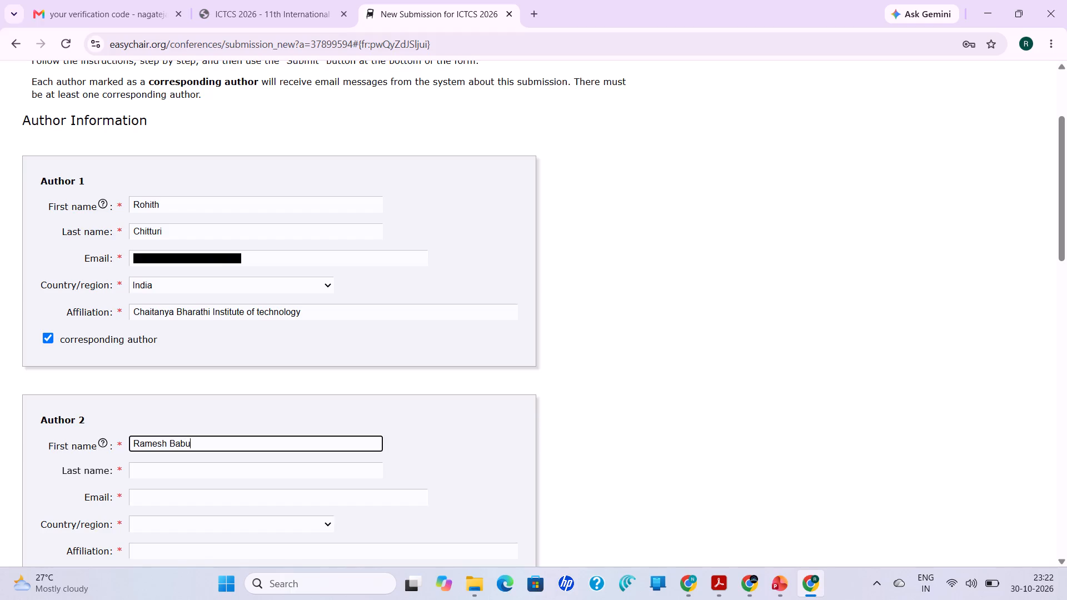
pyautogui.click(136, 476)
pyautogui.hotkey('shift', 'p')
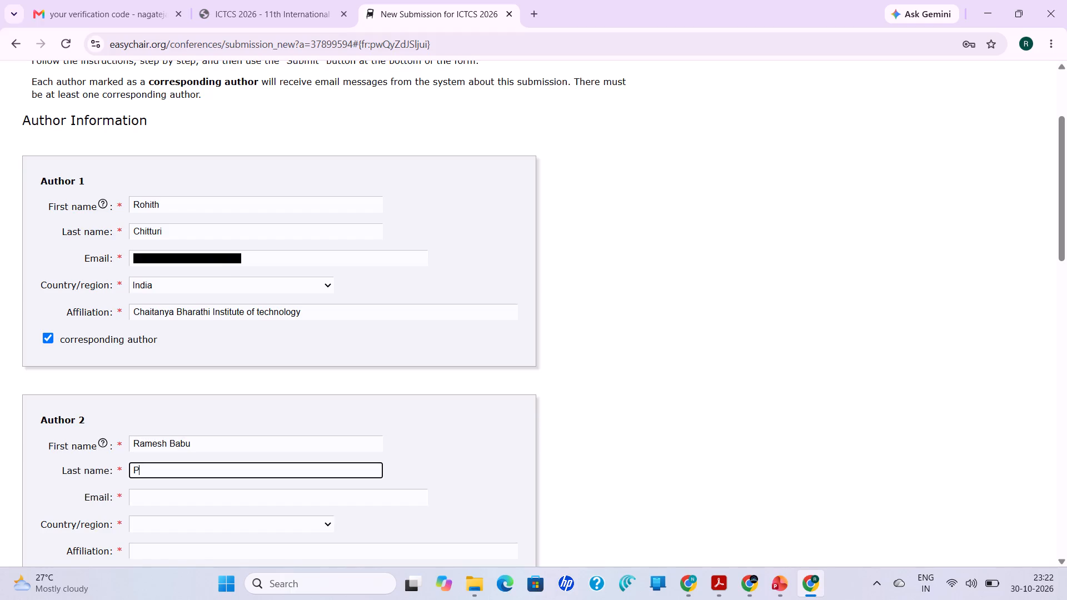
# Enter Author 2's email address, consulting the author block of the Overleaf paper.
pyautogui.scroll(-1, 196, 419)
pyautogui.click(178, 446)
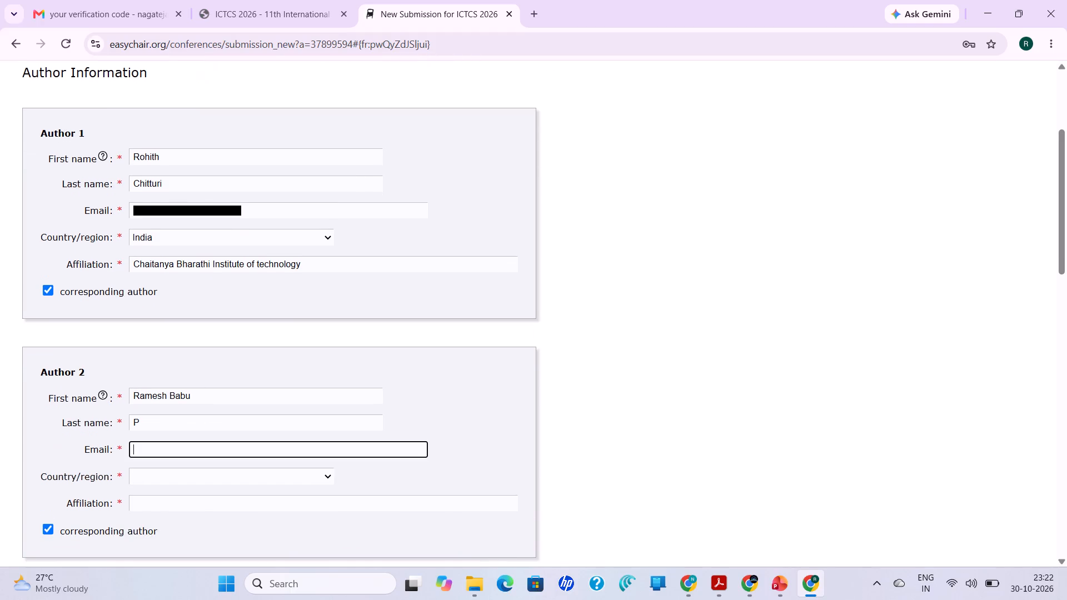
pyautogui.hotkey('alt', 'Tab')
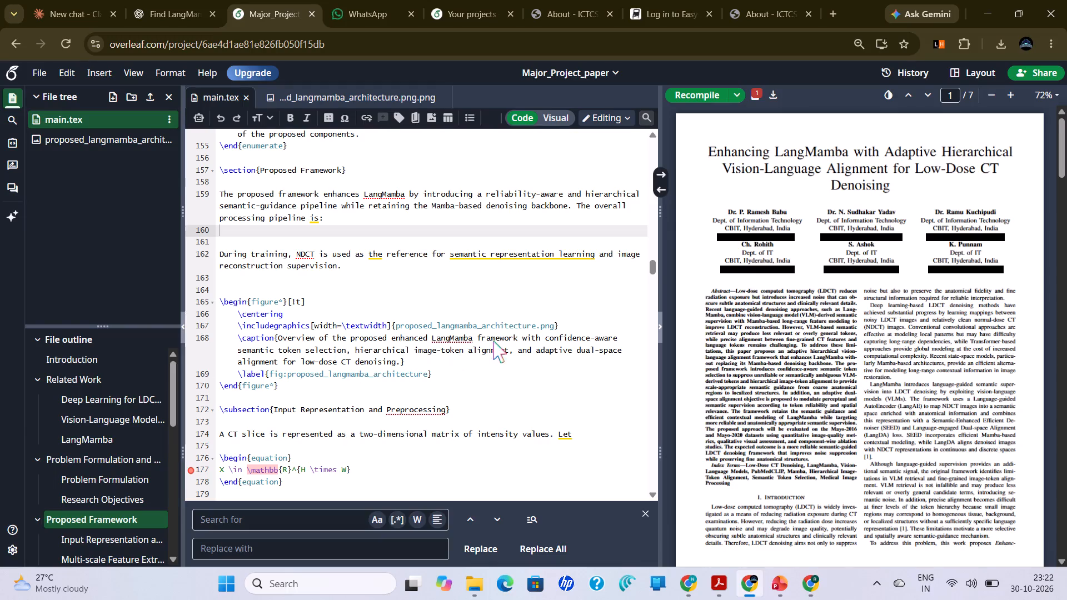
pyautogui.moveTo(719, 236); pyautogui.dragTo(767, 242)
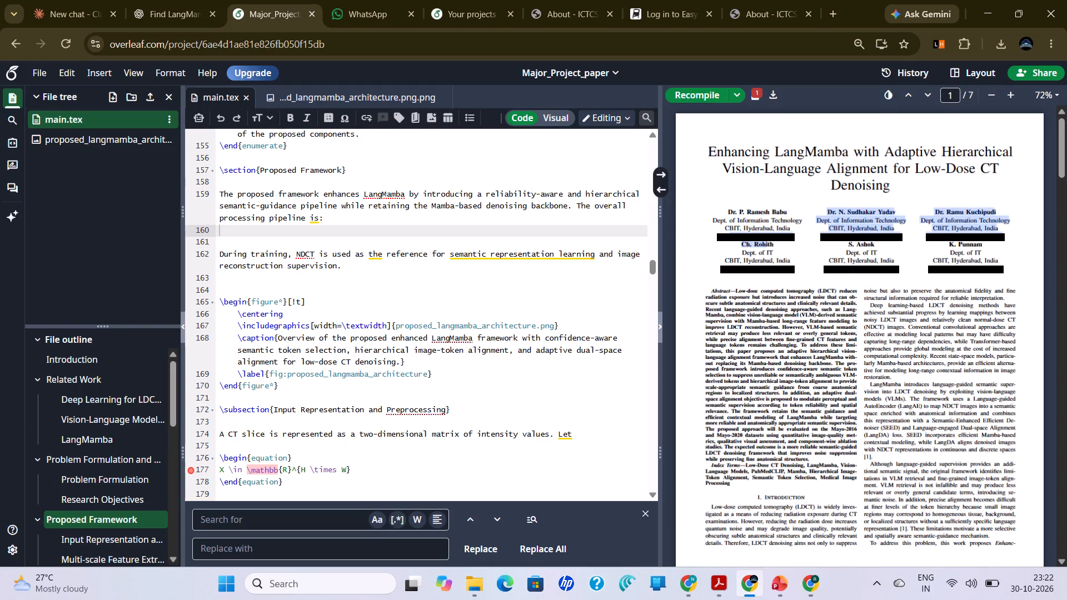
pyautogui.moveTo(767, 242); pyautogui.dragTo(770, 242)
pyautogui.click(712, 277)
pyautogui.moveTo(718, 239); pyautogui.dragTo(757, 239)
pyautogui.click(702, 291)
pyautogui.hotkey('alt', 'Tab')
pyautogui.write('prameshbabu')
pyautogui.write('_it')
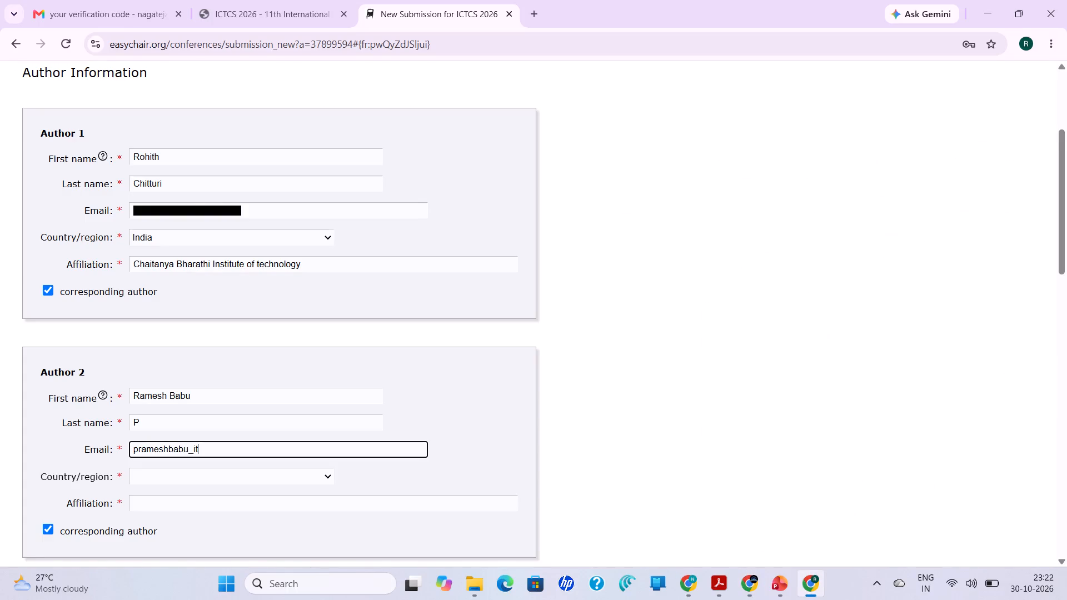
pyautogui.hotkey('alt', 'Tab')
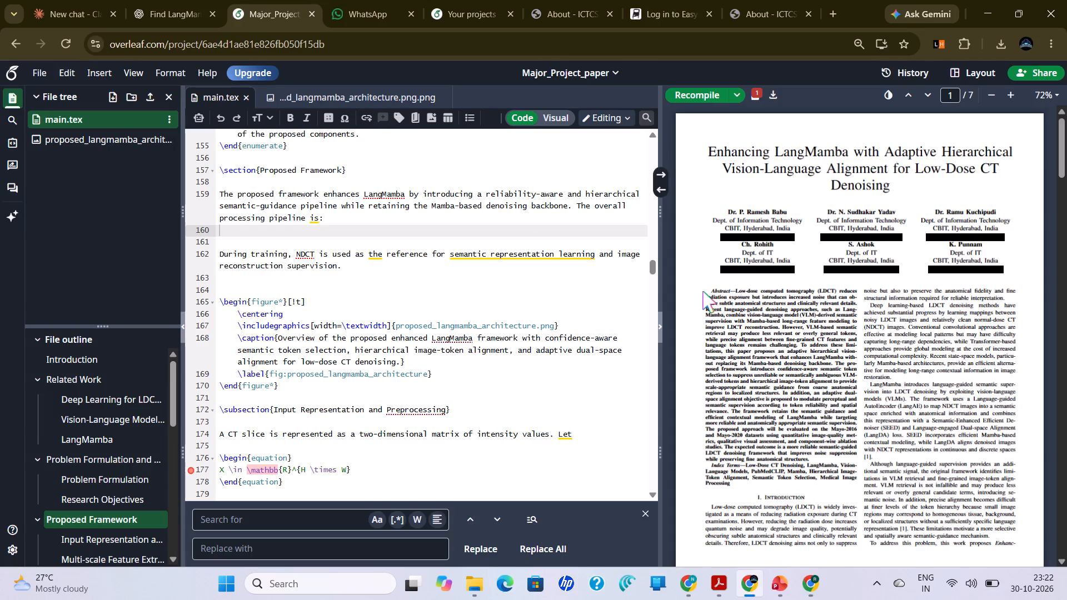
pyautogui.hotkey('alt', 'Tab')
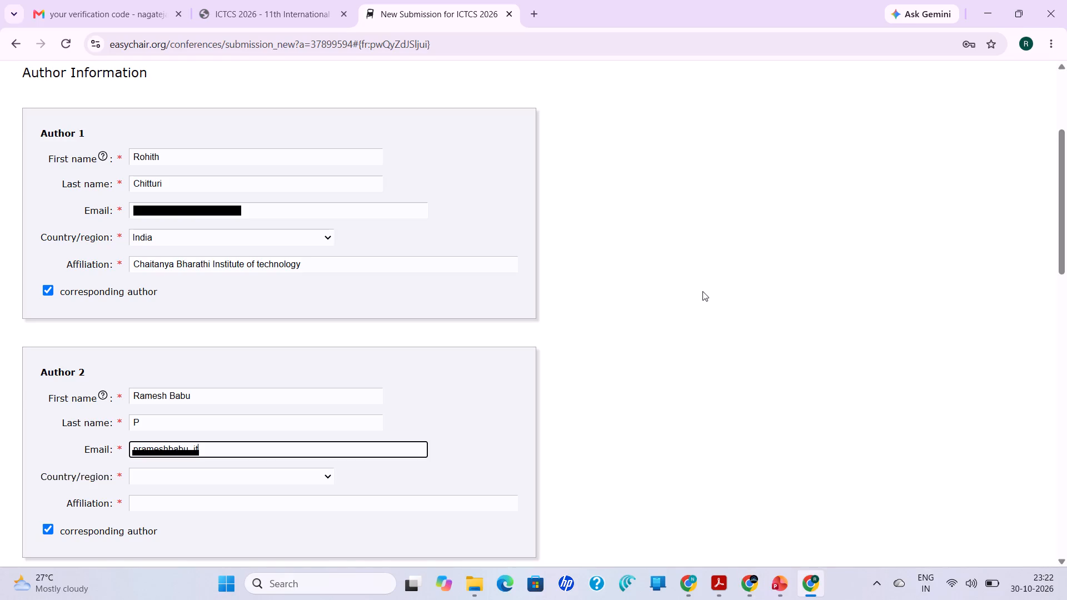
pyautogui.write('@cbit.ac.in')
# Set Author 2's country to India and affiliation to Chaitanya Bharathi Institute of technology, copied from Author 1.
pyautogui.click(248, 477)
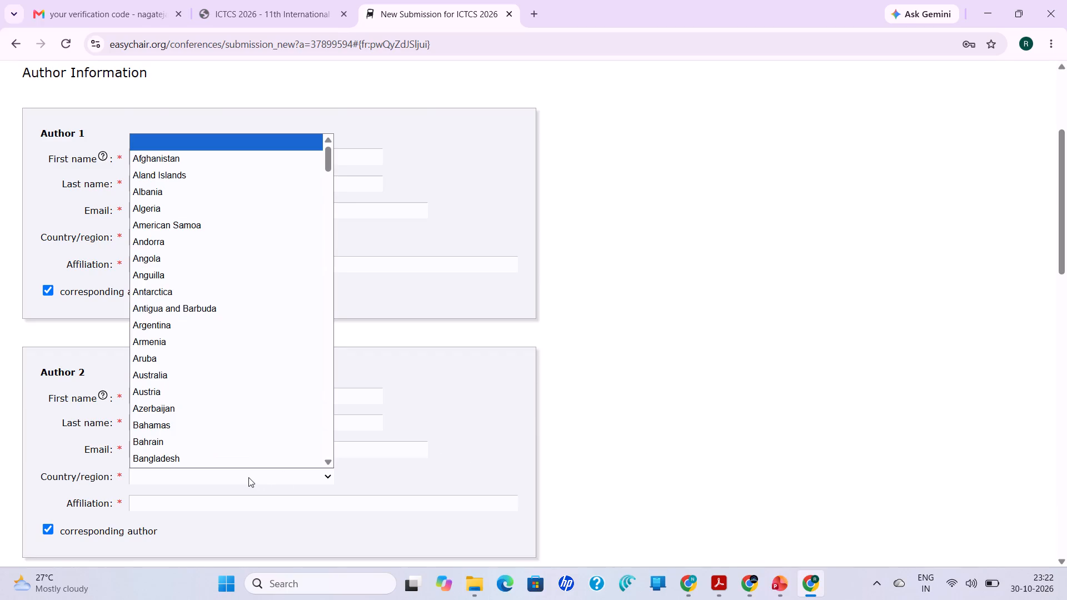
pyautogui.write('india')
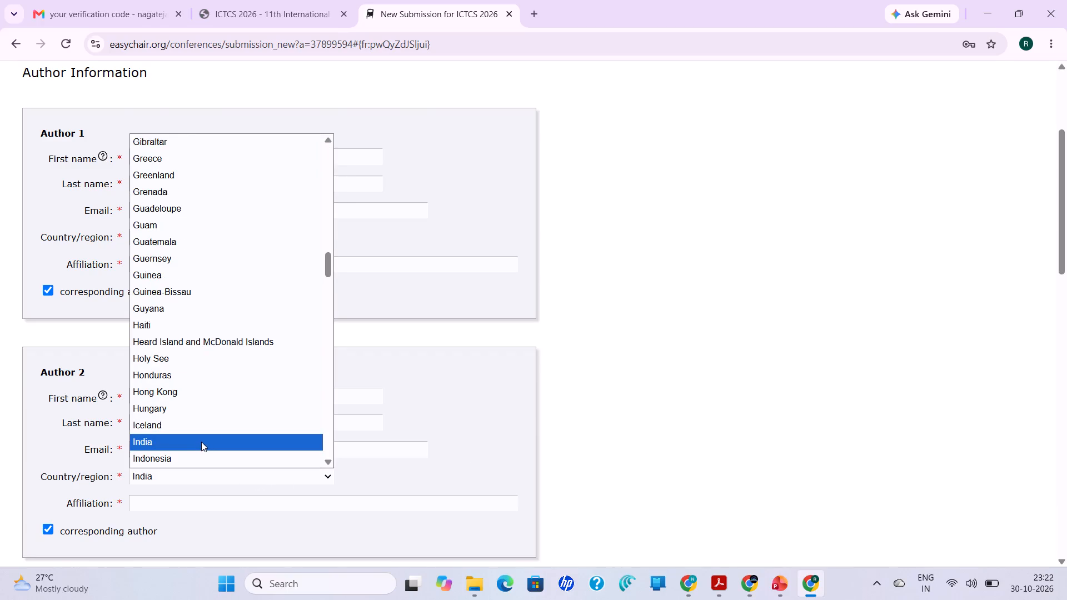
pyautogui.click(201, 442)
pyautogui.click(181, 507)
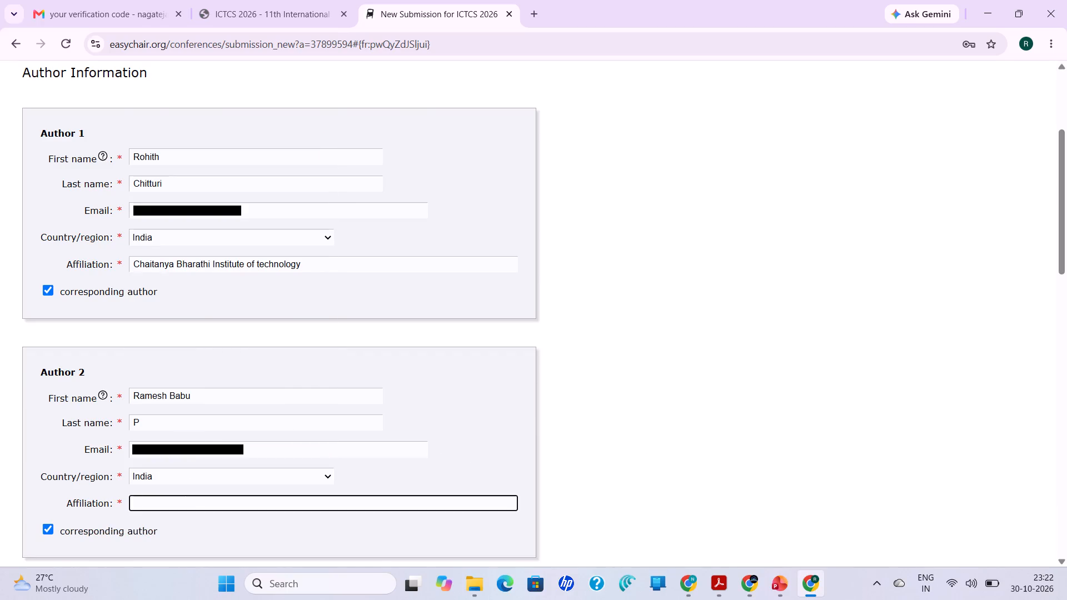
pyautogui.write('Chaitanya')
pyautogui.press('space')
pyautogui.moveTo(322, 268); pyautogui.dragTo(128, 273)
pyautogui.hotkey('ctrl', 'c')
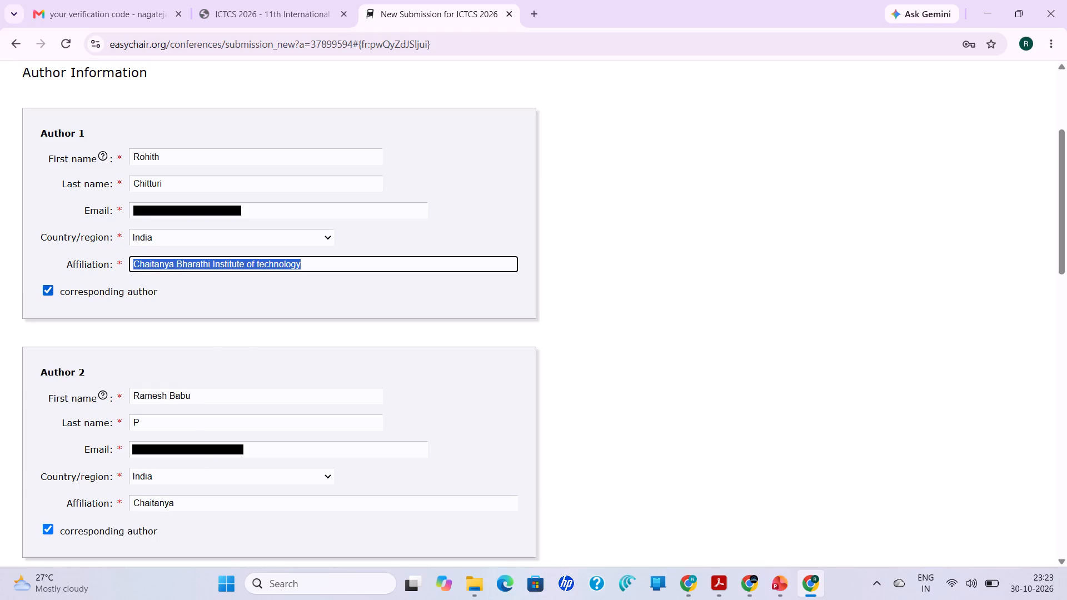
pyautogui.moveTo(193, 505); pyautogui.dragTo(93, 503)
pyautogui.hotkey('ctrl', 'v')
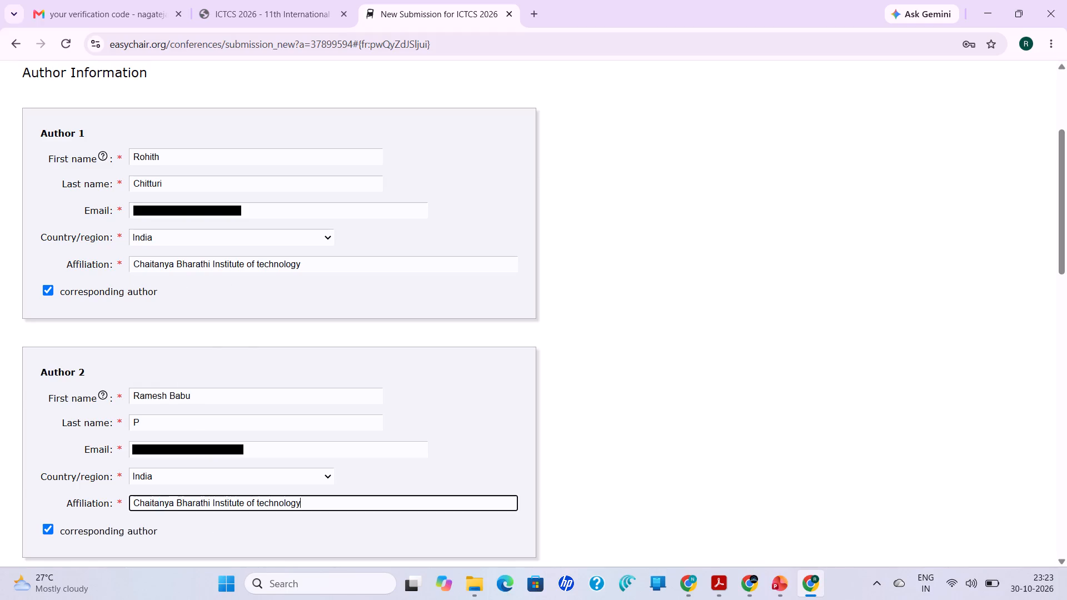
# Add a third author and enter the first name and last initial of the second author listed in the Overleaf paper.
pyautogui.scroll(-1, 177, 446)
pyautogui.scroll(-1, 103, 476)
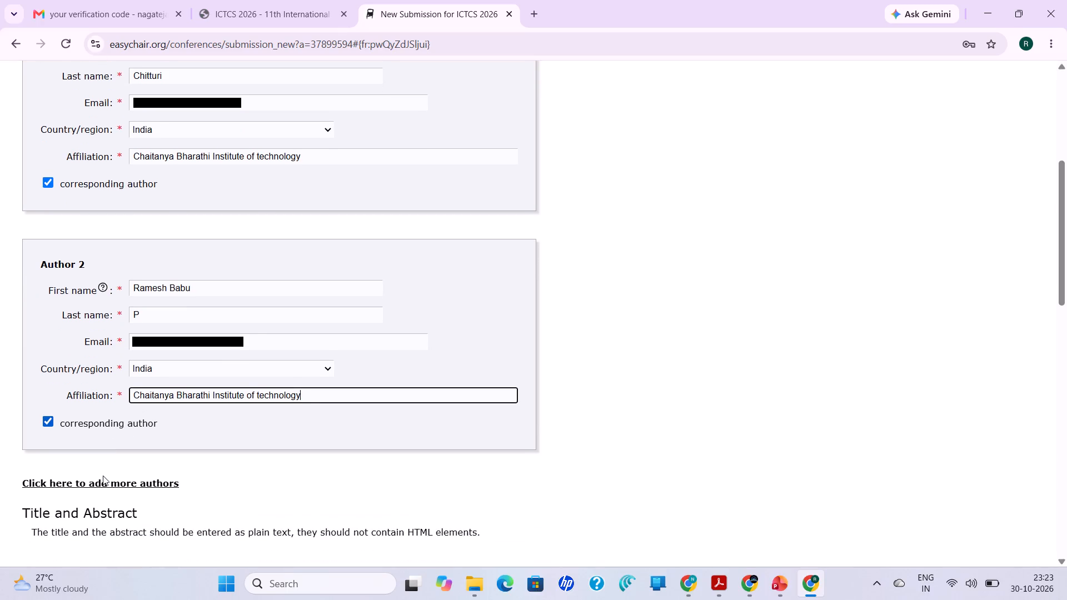
pyautogui.scroll(-1, 103, 476)
pyautogui.click(97, 476)
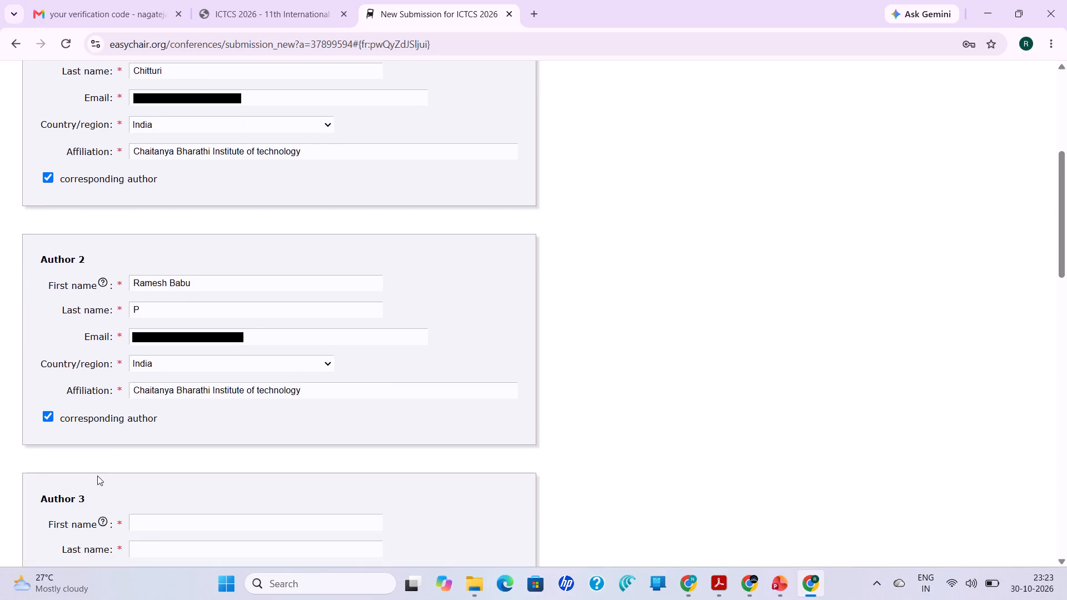
pyautogui.hotkey('alt', 'Tab')
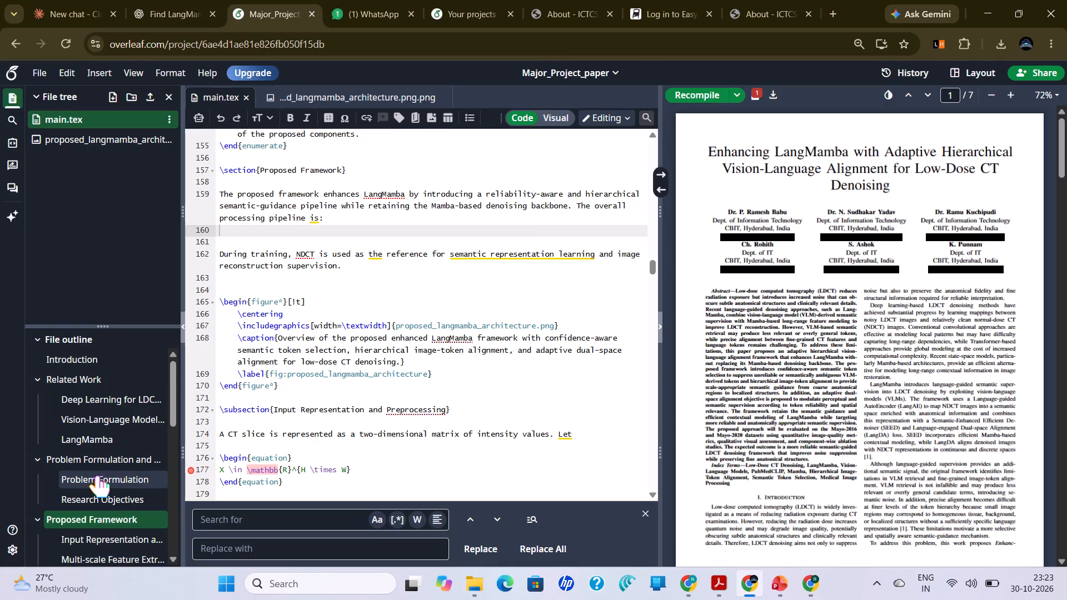
pyautogui.hotkey('alt', 'Tab')
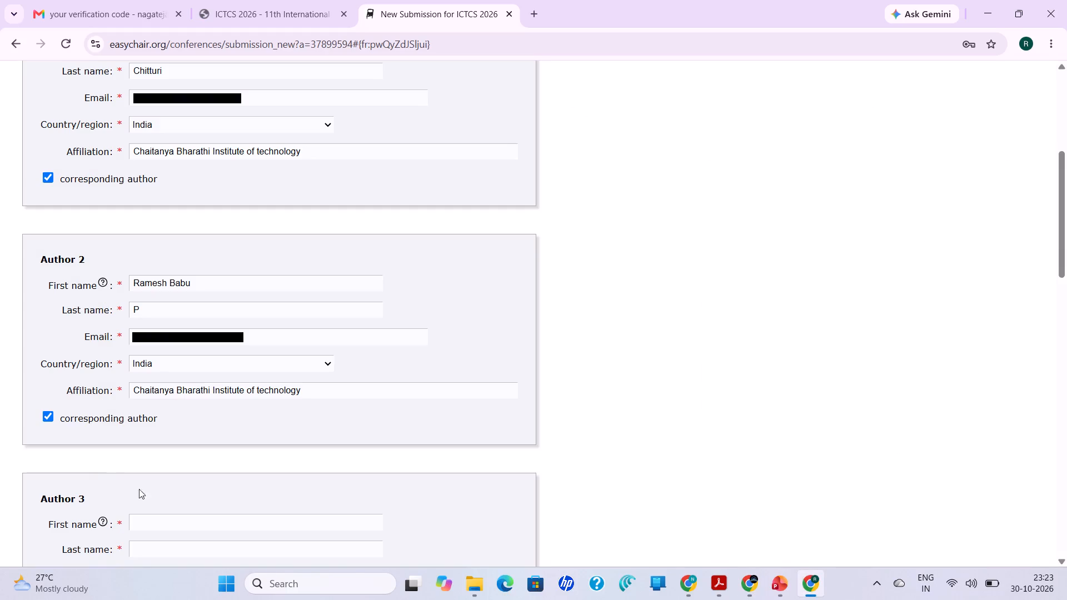
pyautogui.click(165, 519)
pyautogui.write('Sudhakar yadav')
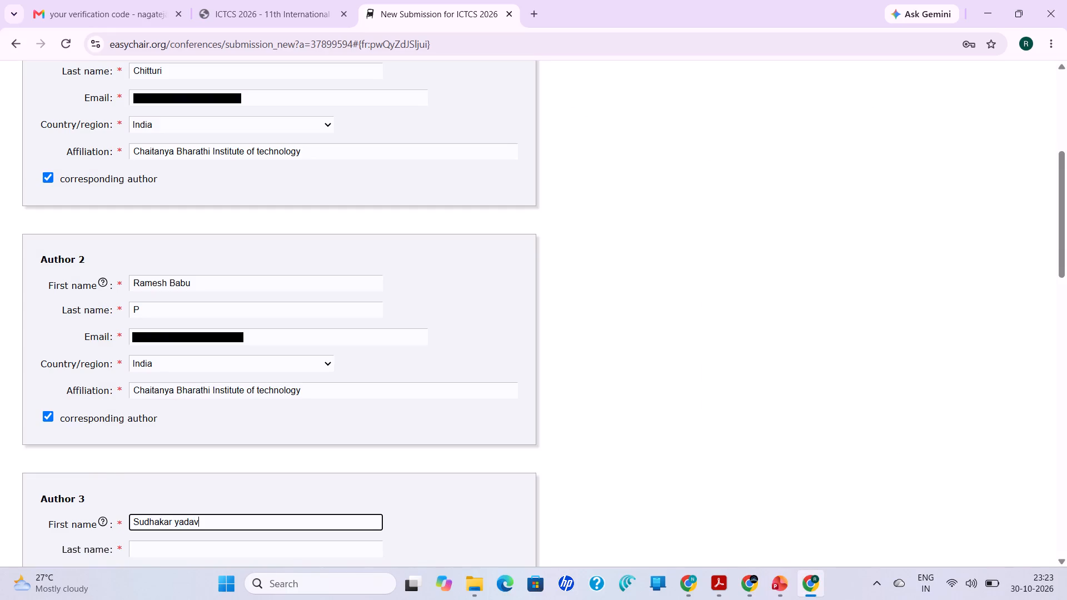
pyautogui.scroll(-1, 165, 519)
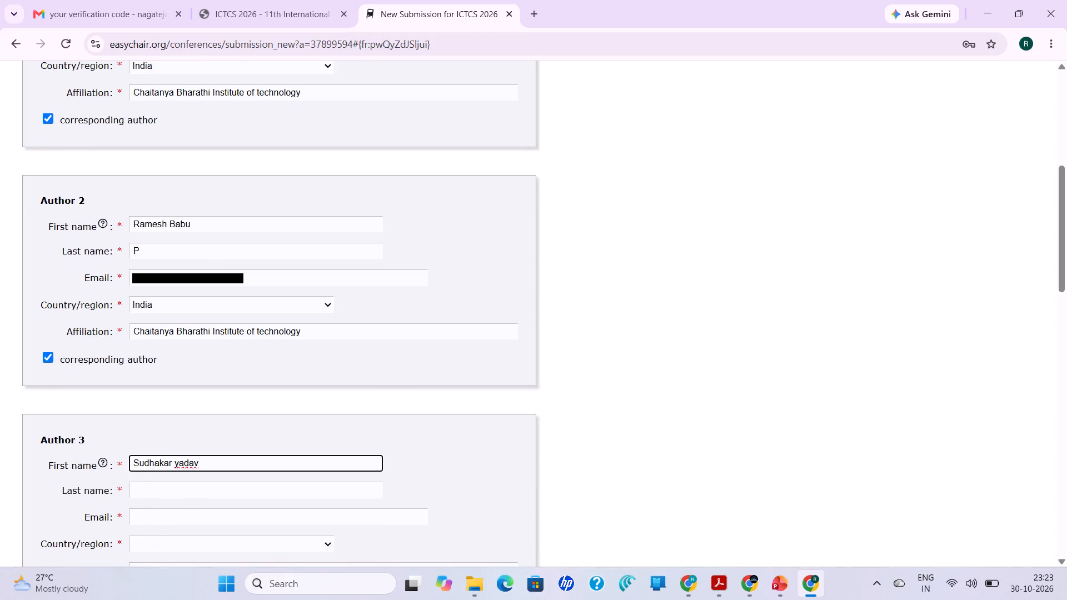
pyautogui.click(143, 491)
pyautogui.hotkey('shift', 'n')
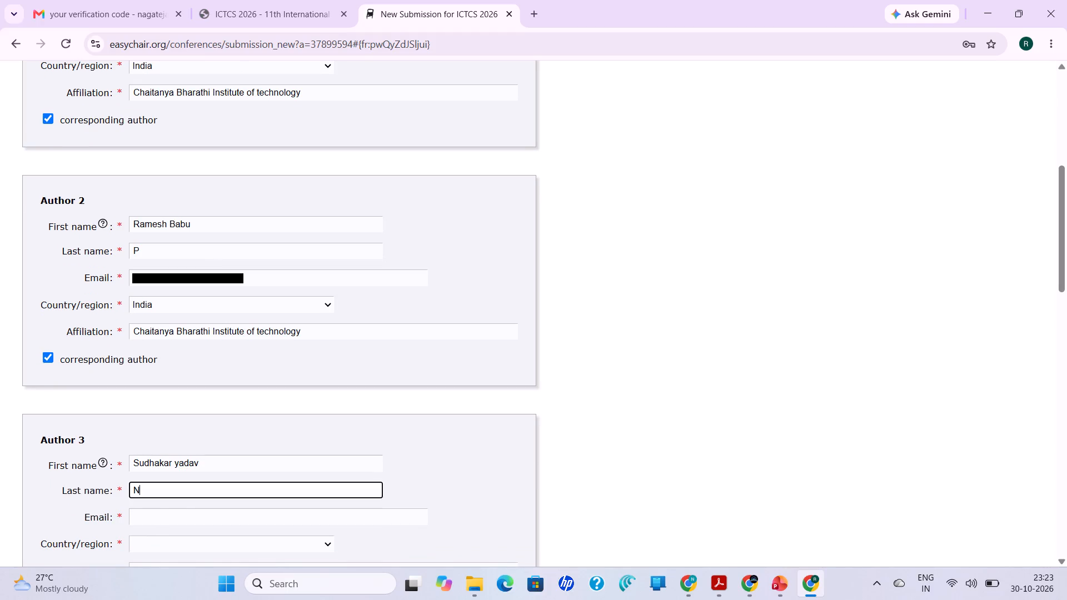
# Fill in Author 3's email address, consulting the author block of the Overleaf paper.
pyautogui.click(158, 518)
pyautogui.hotkey('alt', 'Tab')
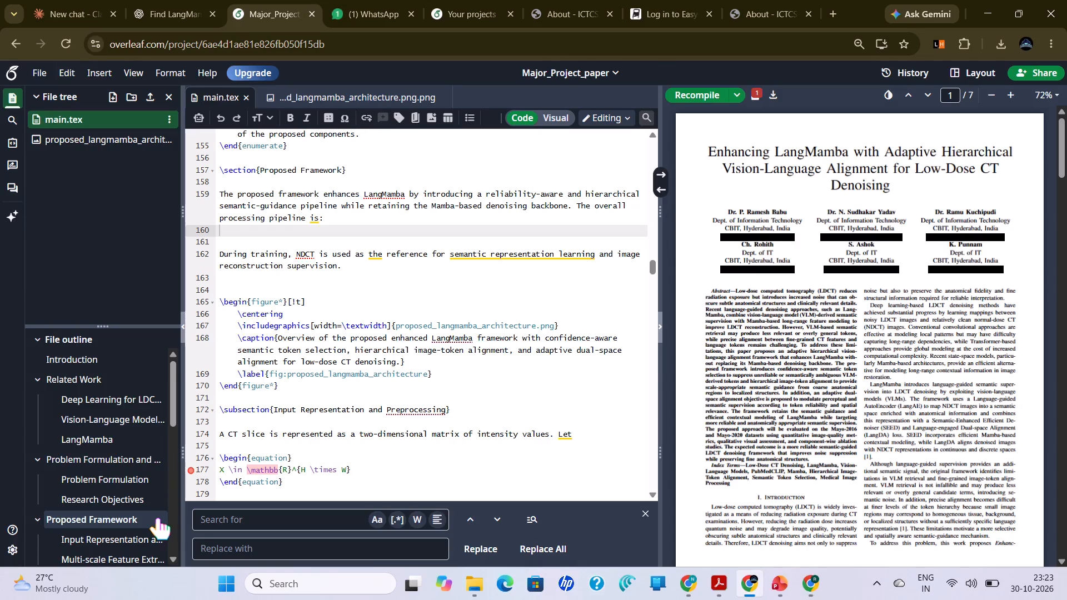
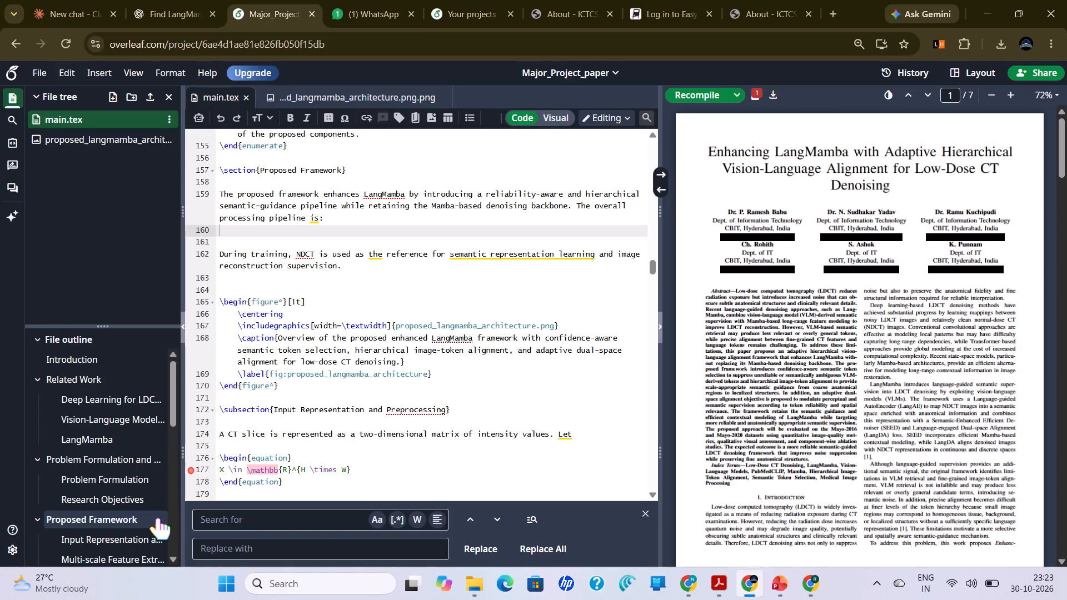
# Back in the EasyChair form, set Author 3's country to India and affiliation to Chaitanya Bharathi Institute of technology.
pyautogui.hotkey('alt', 'Tab')
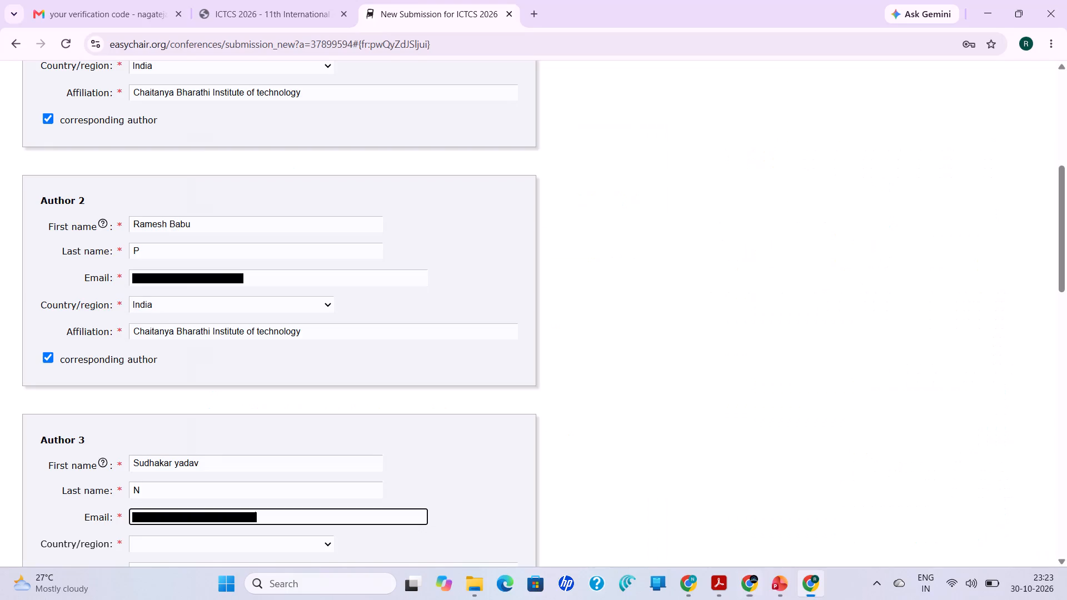
pyautogui.scroll(-1, 104, 449)
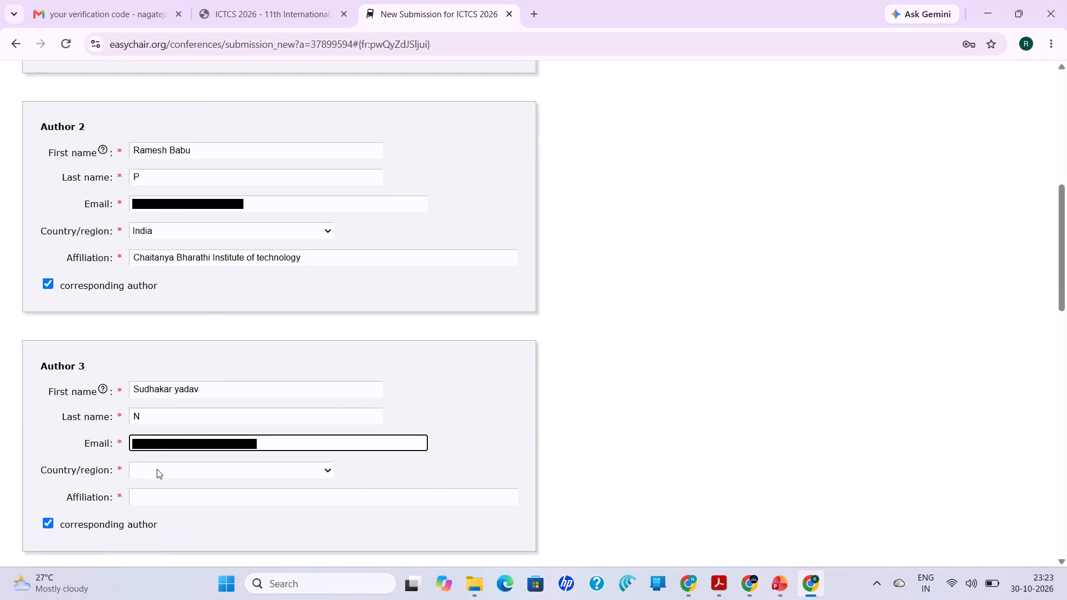
pyautogui.click(157, 469)
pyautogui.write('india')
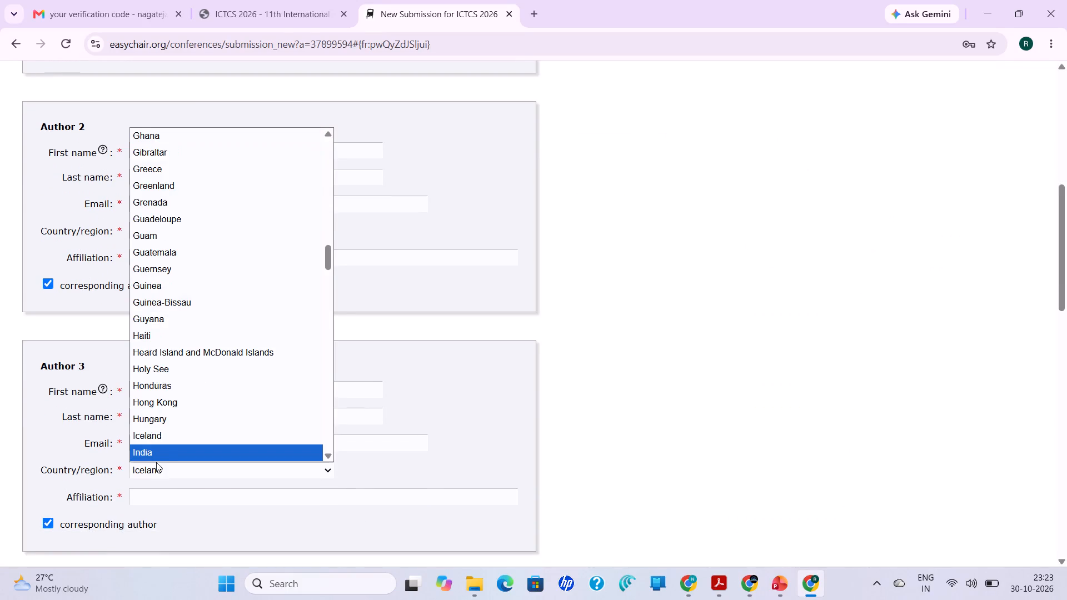
pyautogui.click(147, 438)
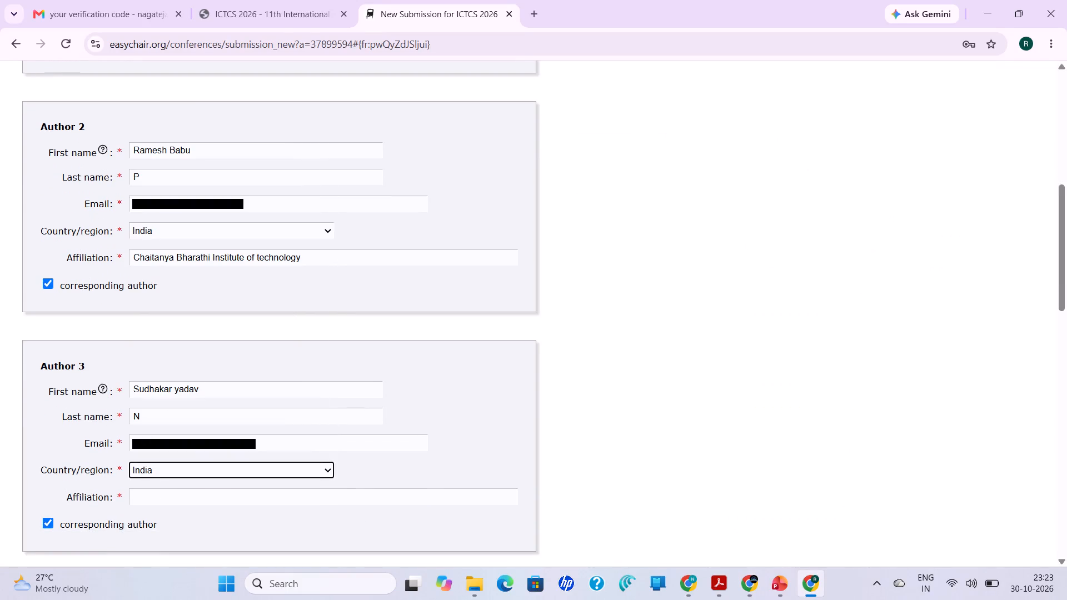
pyautogui.click(154, 495)
pyautogui.hotkey('ctrl', 'v')
# Add a fourth author and enter the first and last name of the third author listed in the Overleaf paper.
pyautogui.scroll(-2, 154, 495)
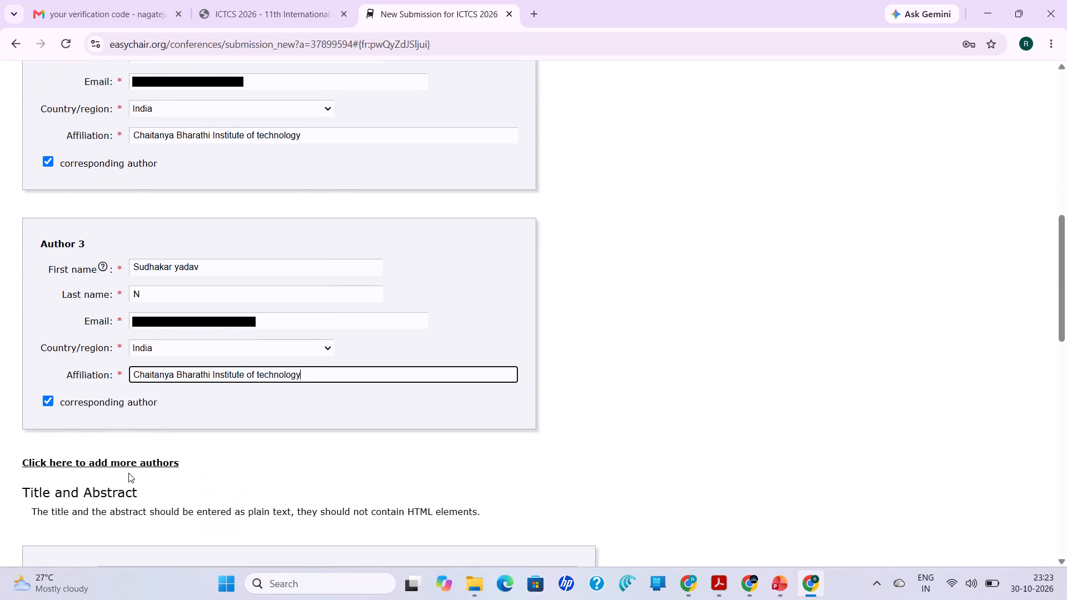
pyautogui.click(120, 466)
pyautogui.click(152, 505)
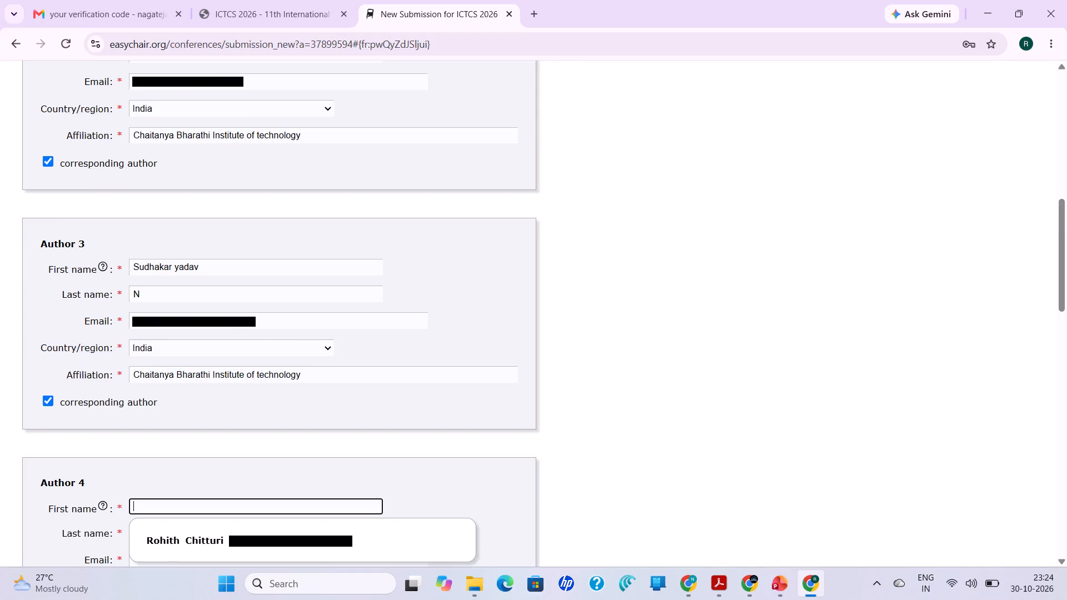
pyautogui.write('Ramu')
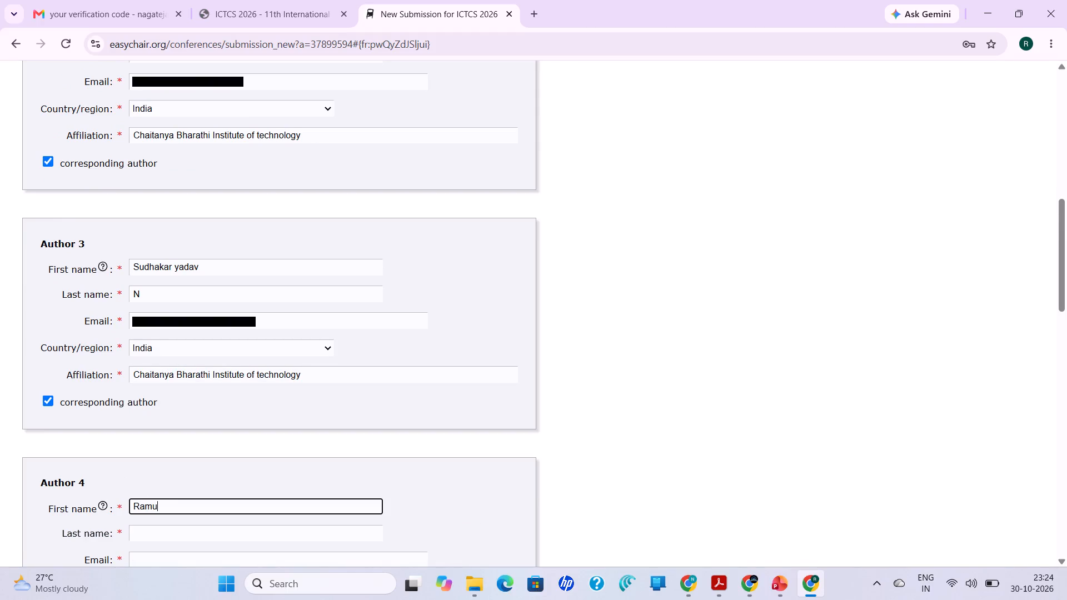
pyautogui.scroll(-1, 163, 489)
pyautogui.click(143, 384)
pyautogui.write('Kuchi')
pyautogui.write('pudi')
# Start filling in Author 4's email address.
pyautogui.click(136, 422)
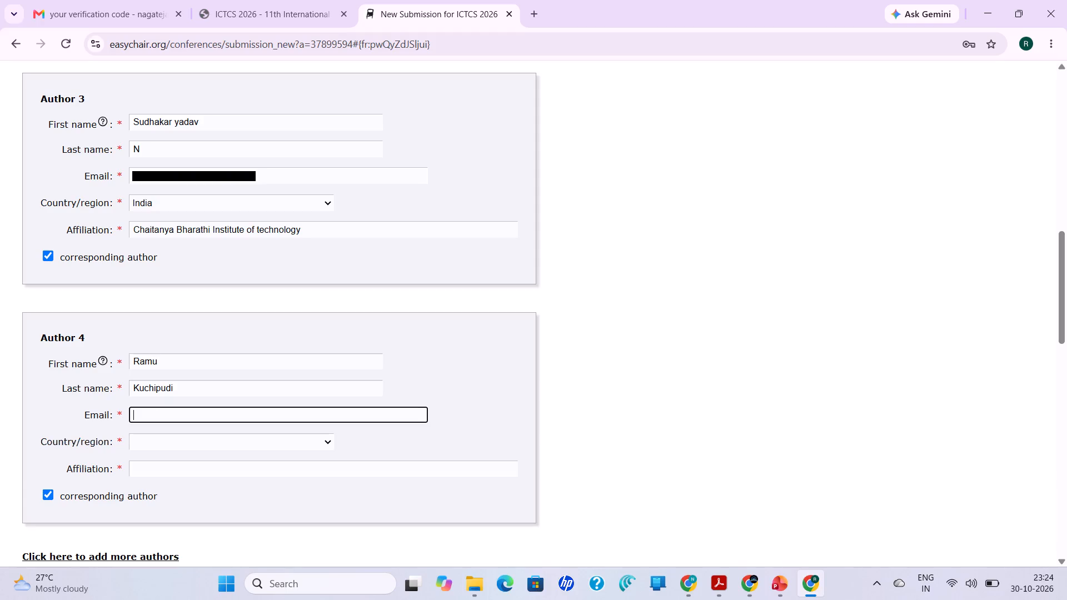
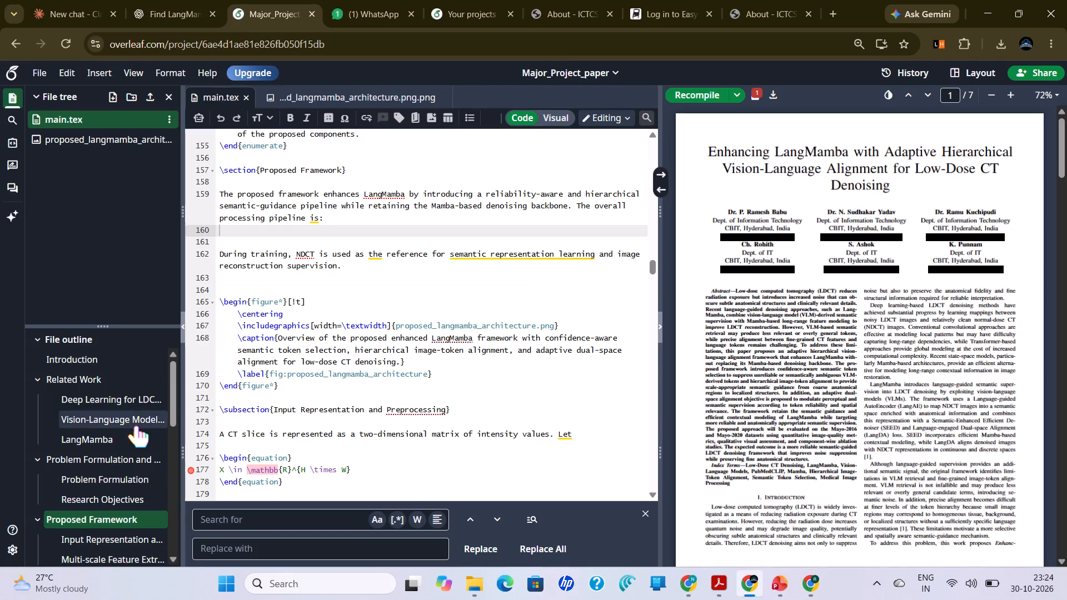
# Back in the EasyChair form, set Author 4's country to India and affiliation to Chaitanya Bharathi Institute of technology.
pyautogui.hotkey('alt', 'Tab')
pyautogui.click(141, 449)
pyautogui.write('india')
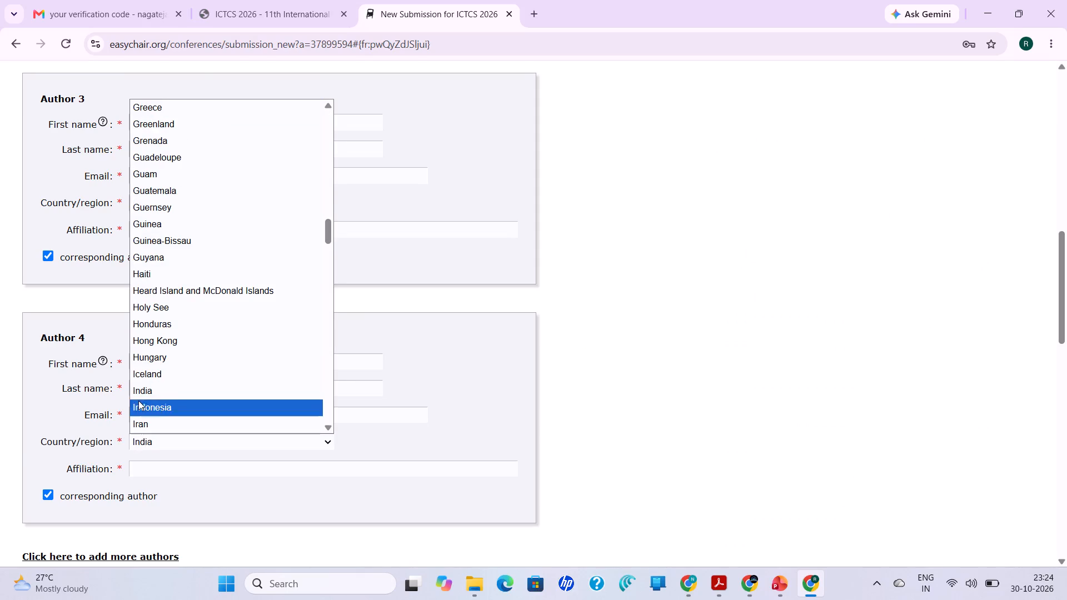
pyautogui.click(137, 399)
pyautogui.click(146, 476)
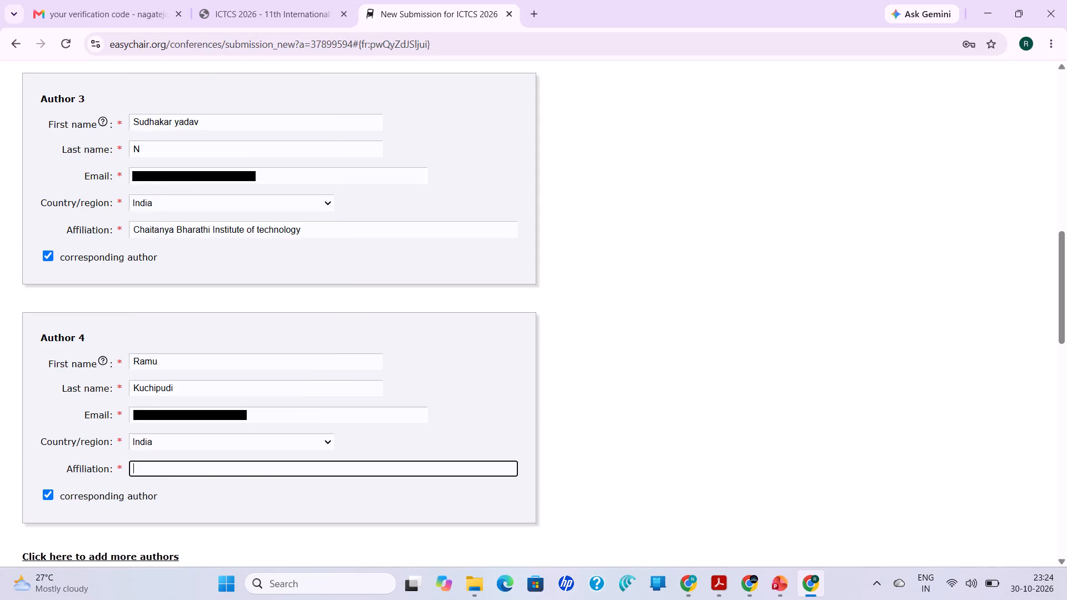
pyautogui.hotkey('ctrl', 'v')
# Add a fifth author and enter the first and last name of the fifth author listed in the Overleaf paper.
pyautogui.scroll(-1, 146, 476)
pyautogui.click(132, 488)
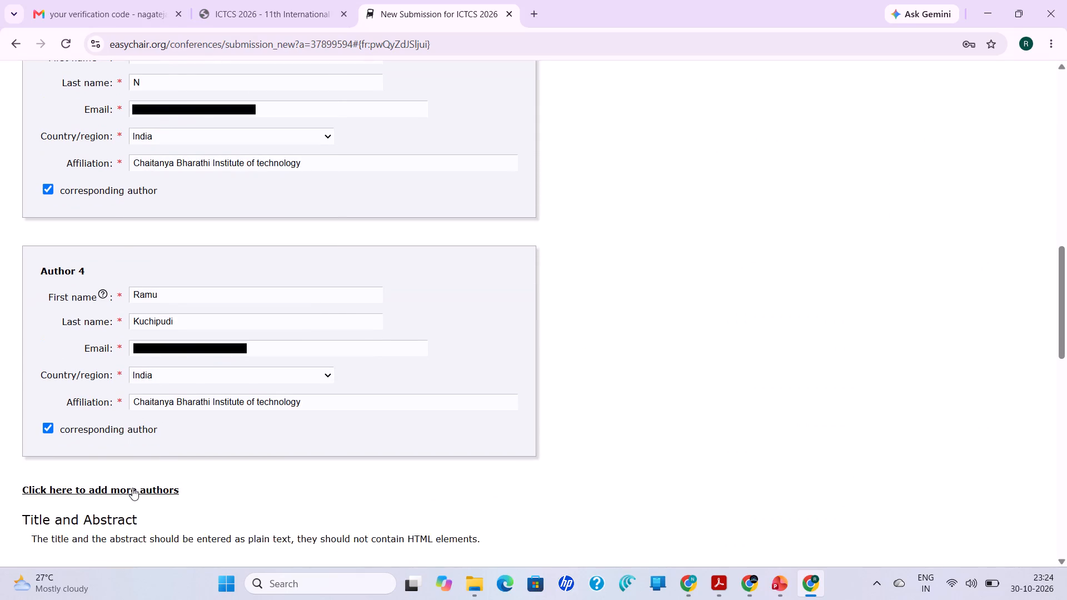
pyautogui.scroll(-1, 132, 488)
pyautogui.click(151, 469)
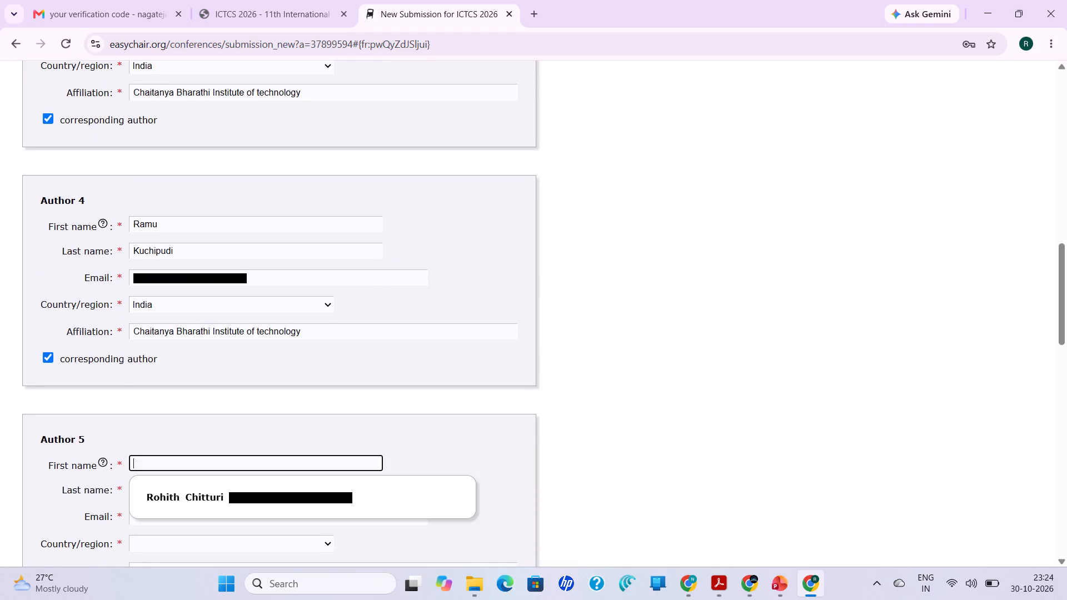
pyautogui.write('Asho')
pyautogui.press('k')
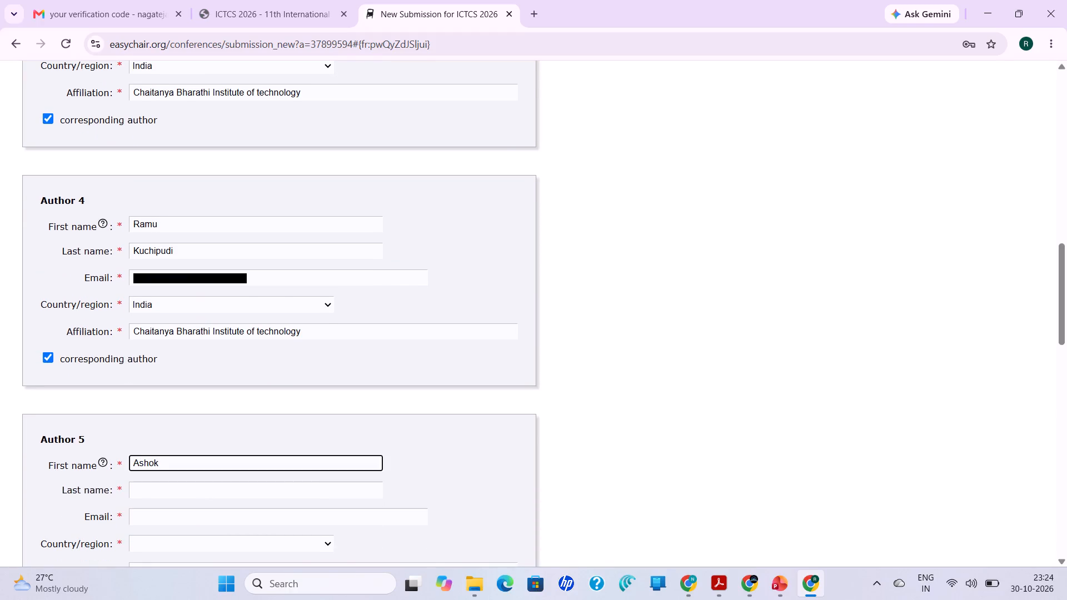
pyautogui.click(151, 493)
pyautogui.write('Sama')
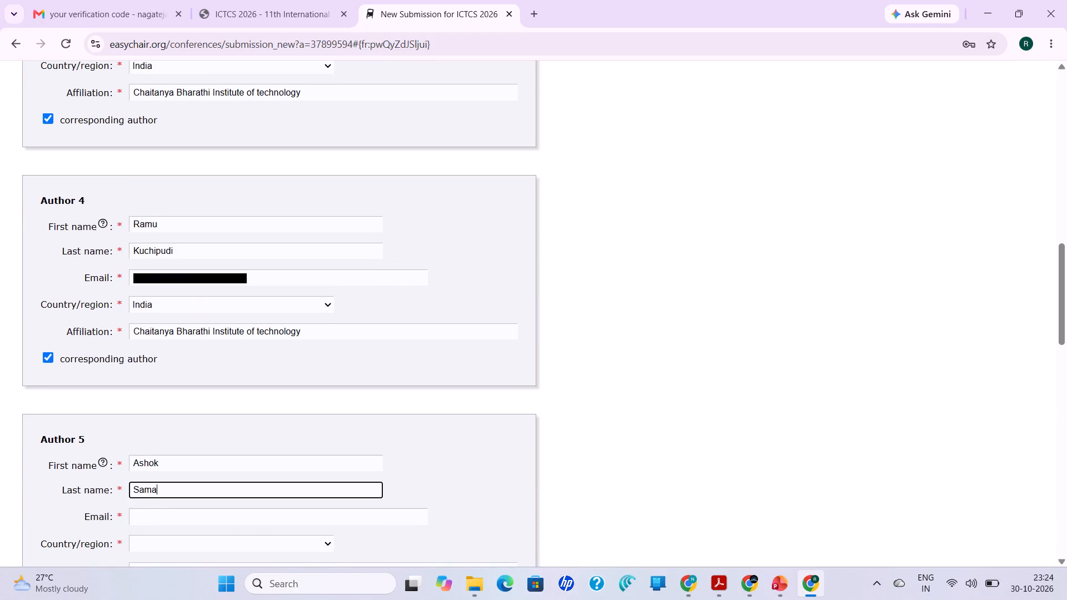
# Fill in Author 5's email address, checking it against the author block of the Overleaf paper.
pyautogui.click(153, 519)
pyautogui.hotkey('alt', 'Tab')
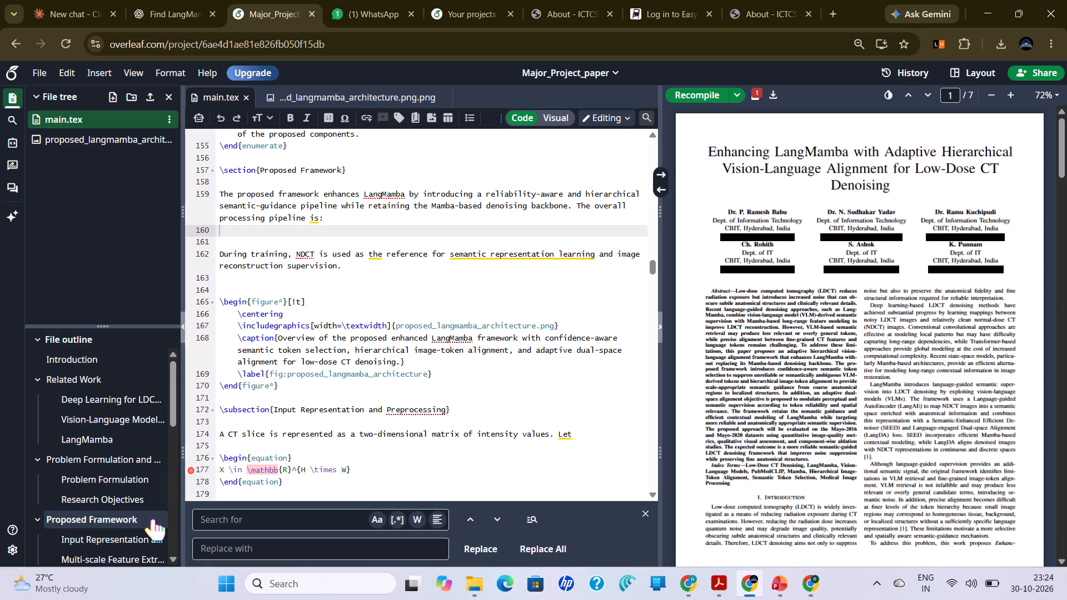
pyautogui.hotkey('alt', 'Tab')
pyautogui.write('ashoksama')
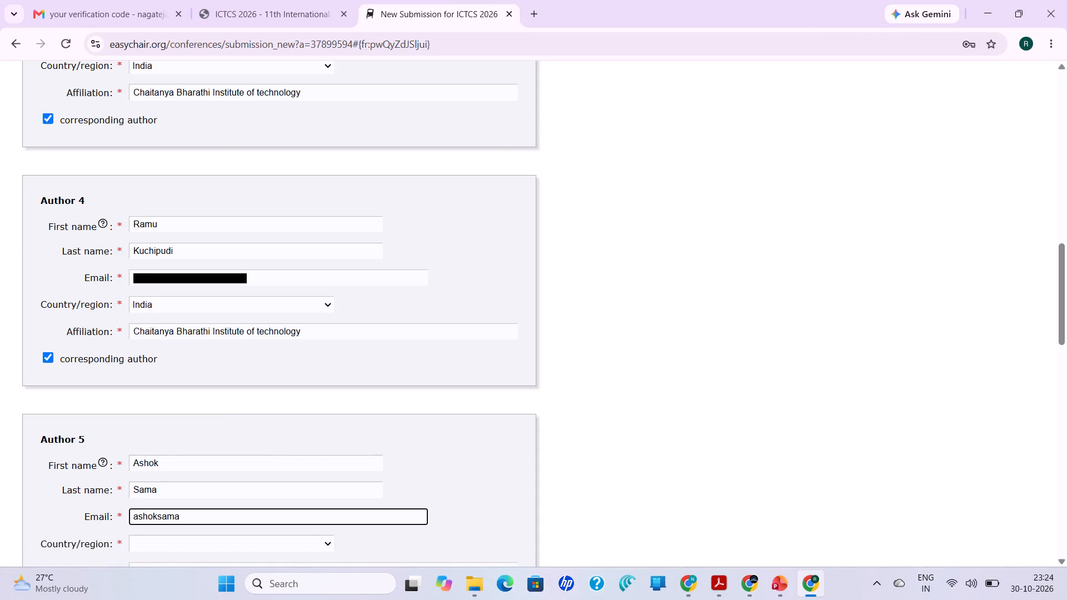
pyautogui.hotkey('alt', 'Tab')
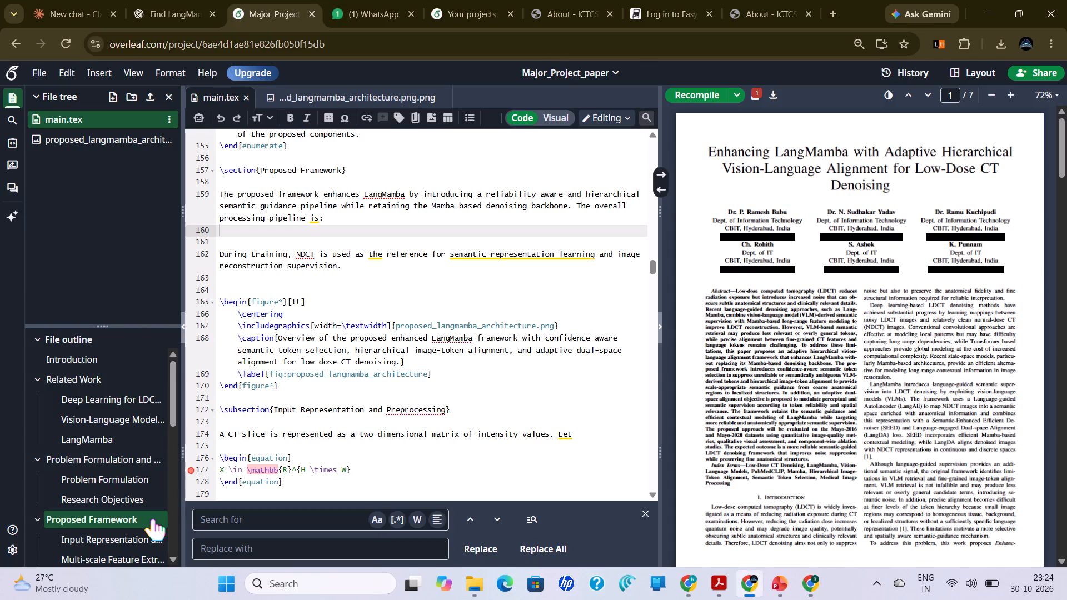
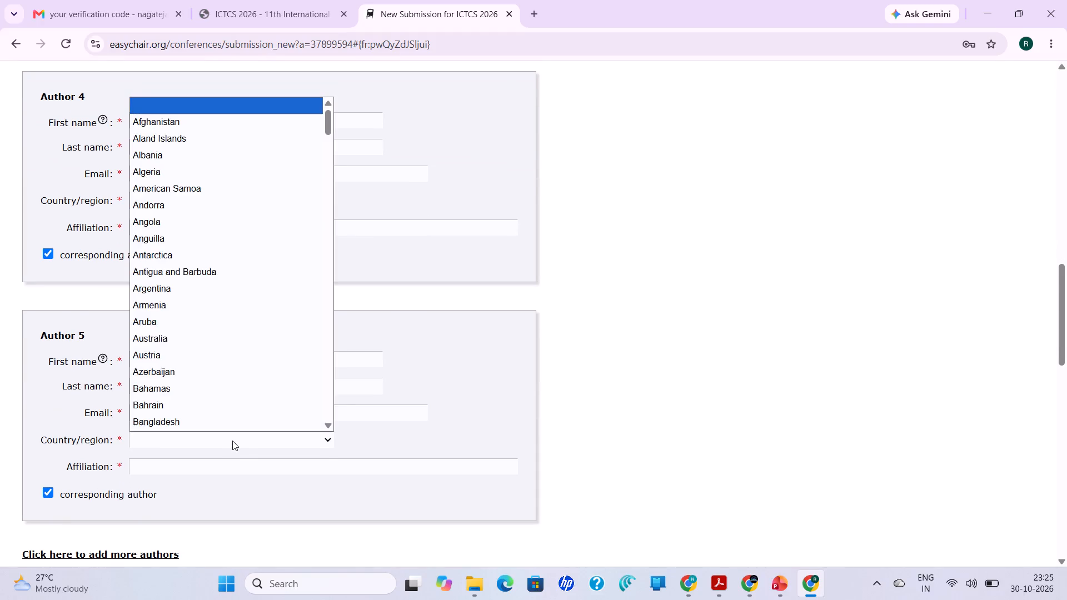
# Set Author 5's country to India and affiliation to Chaitanya Bharathi Institute of technology.
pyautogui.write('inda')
pyautogui.click(191, 416)
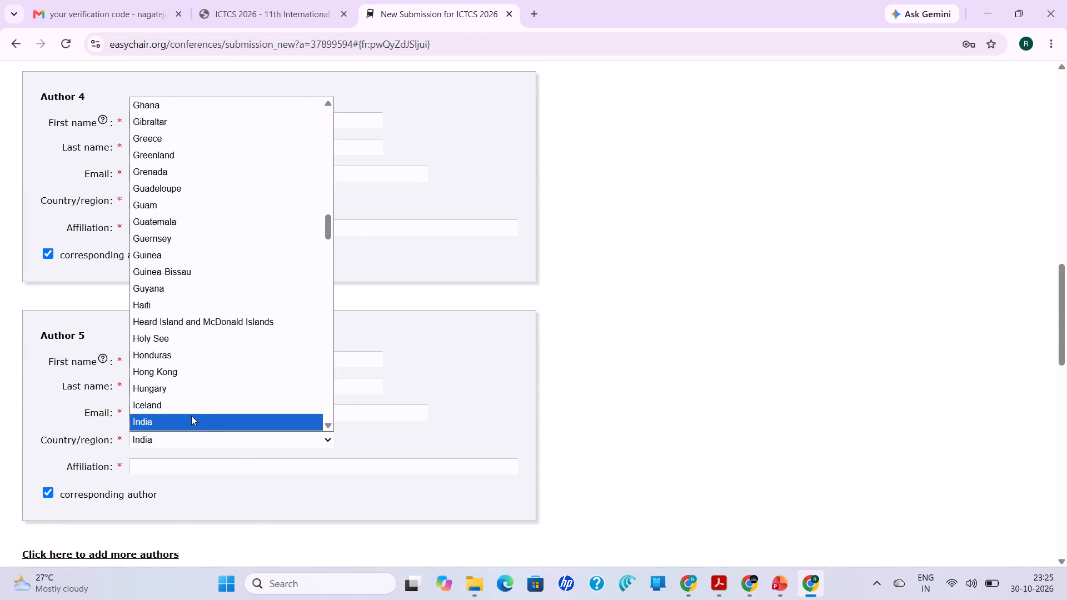
pyautogui.click(185, 466)
pyautogui.hotkey('ctrl', 'v')
# Add a sixth author and enter the first name and last-name initial of the sixth author listed in the Overleaf paper.
pyautogui.scroll(-1, 185, 466)
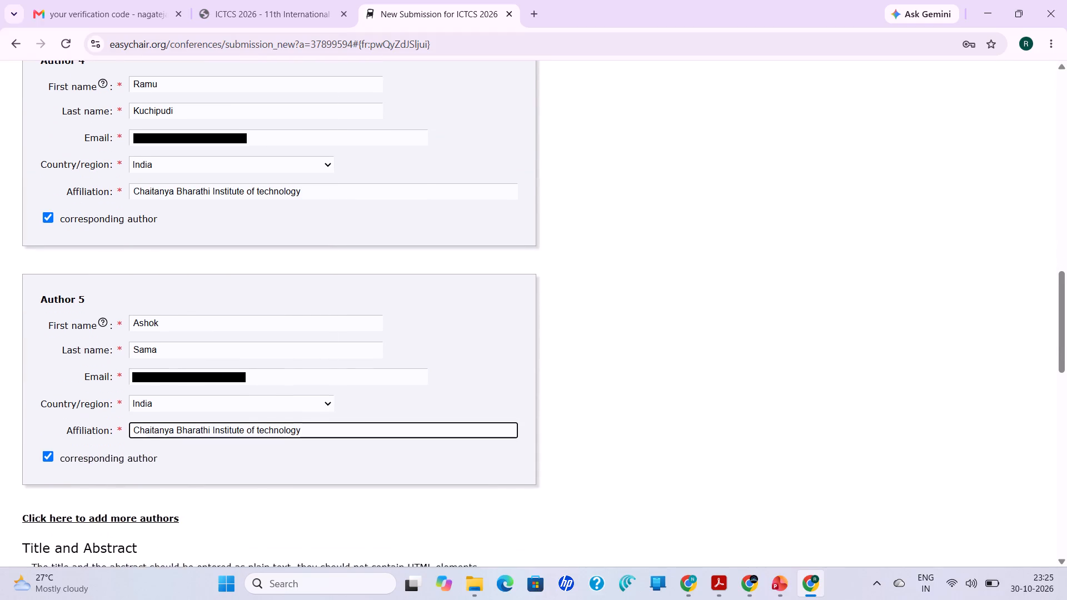
pyautogui.scroll(-1, 185, 466)
pyautogui.click(154, 494)
pyautogui.scroll(-1, 138, 490)
pyautogui.click(150, 428)
pyautogui.hotkey('alt', 'Tab')
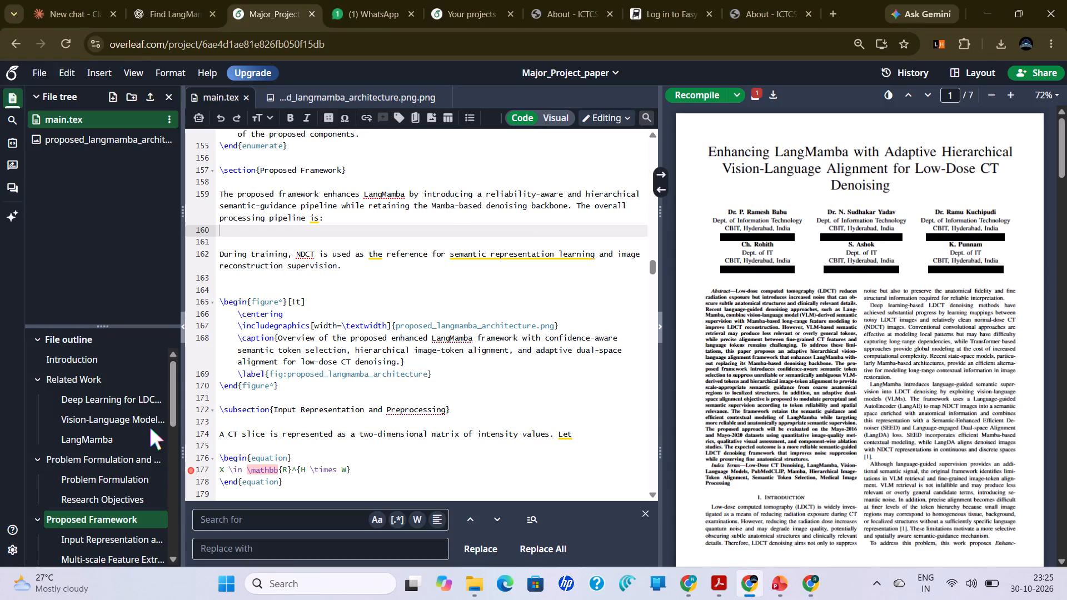
pyautogui.hotkey('alt', 'Tab')
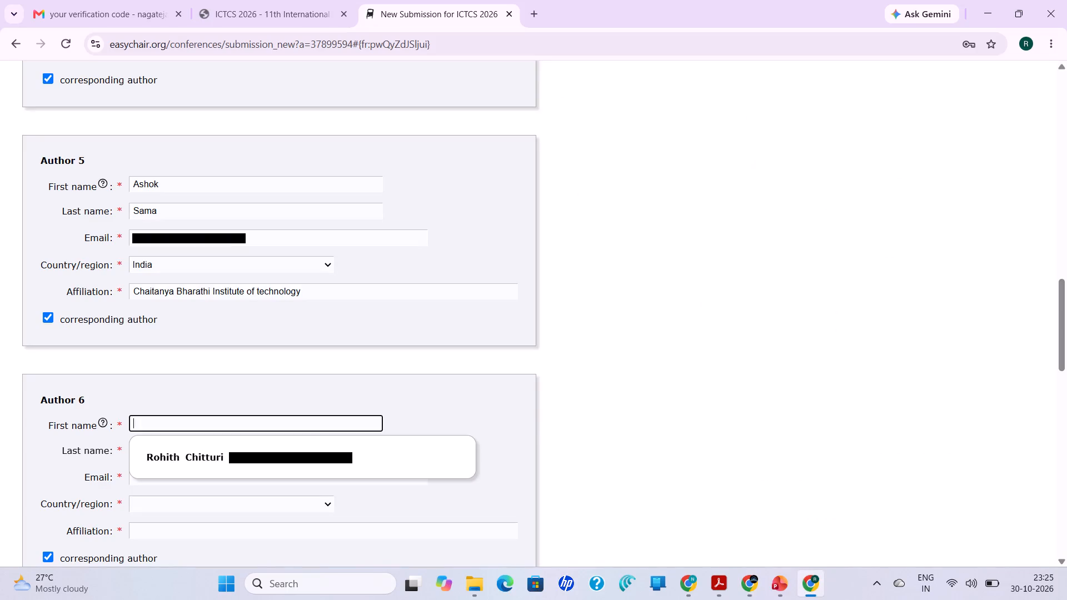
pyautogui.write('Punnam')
pyautogui.click(138, 457)
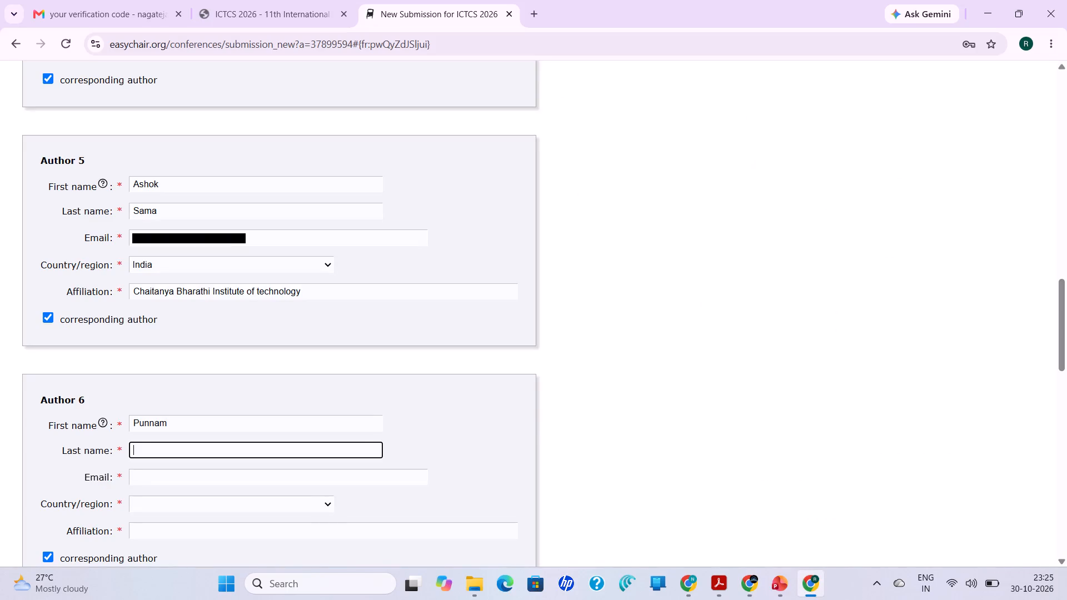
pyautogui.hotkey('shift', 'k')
pyautogui.scroll(-1, 217, 390)
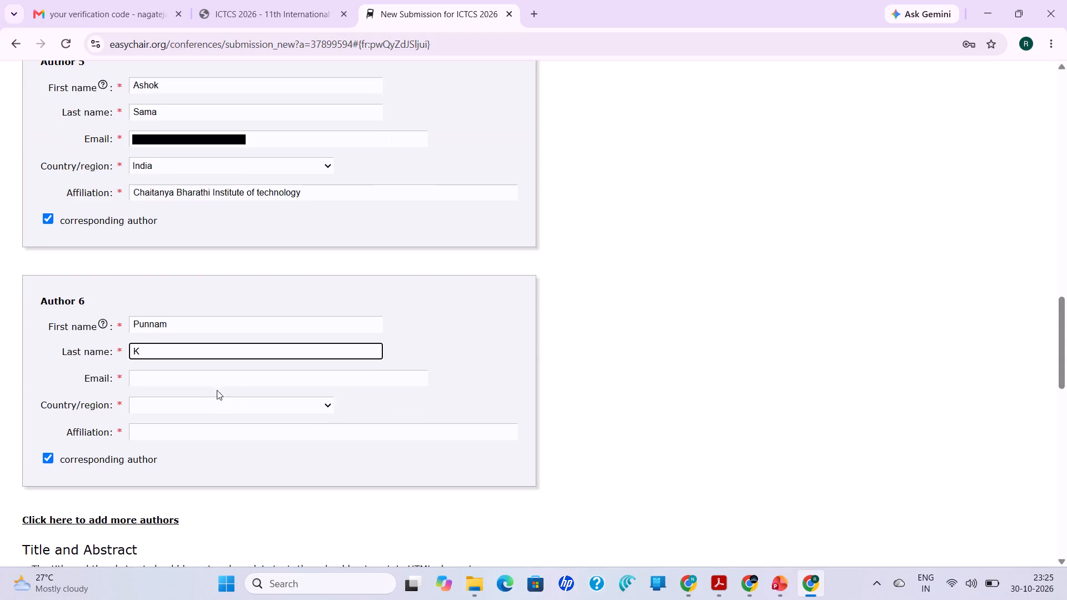
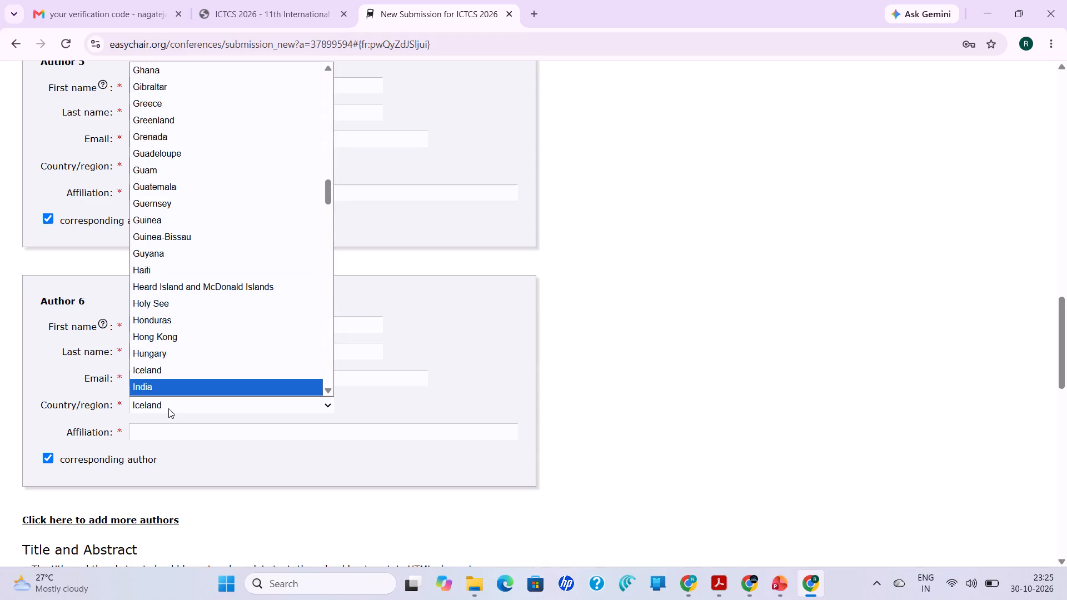
# Set Author 6's country to India and affiliation to Chaitanya Bharathi Institute of technology.
pyautogui.click(153, 387)
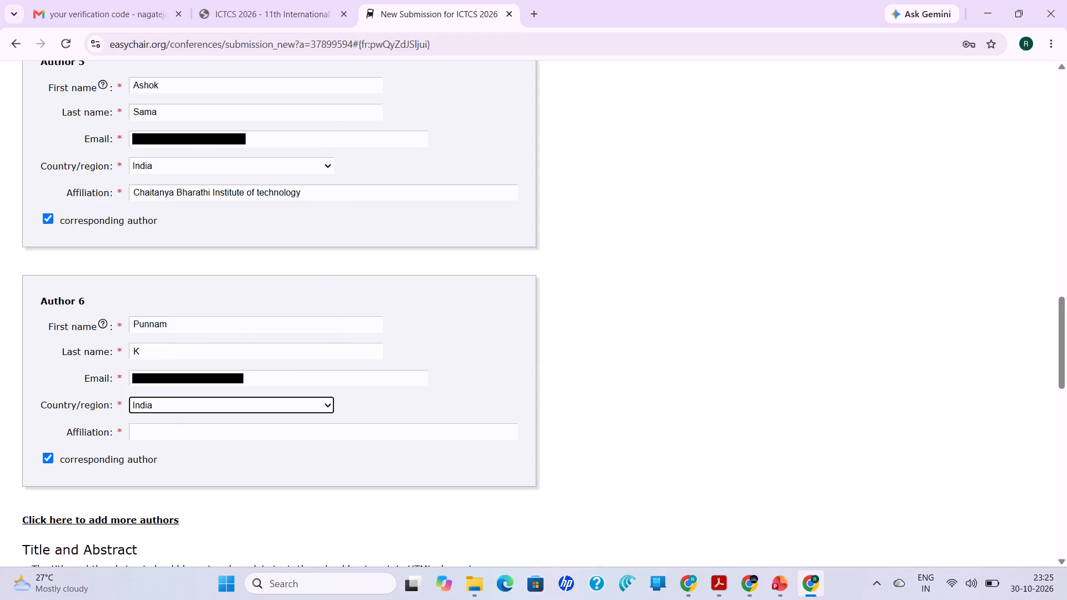
pyautogui.click(156, 432)
pyautogui.hotkey('ctrl', 'v')
# Review the entered author details from Author 6 back up to Author 1.
pyautogui.scroll(-1, 156, 432)
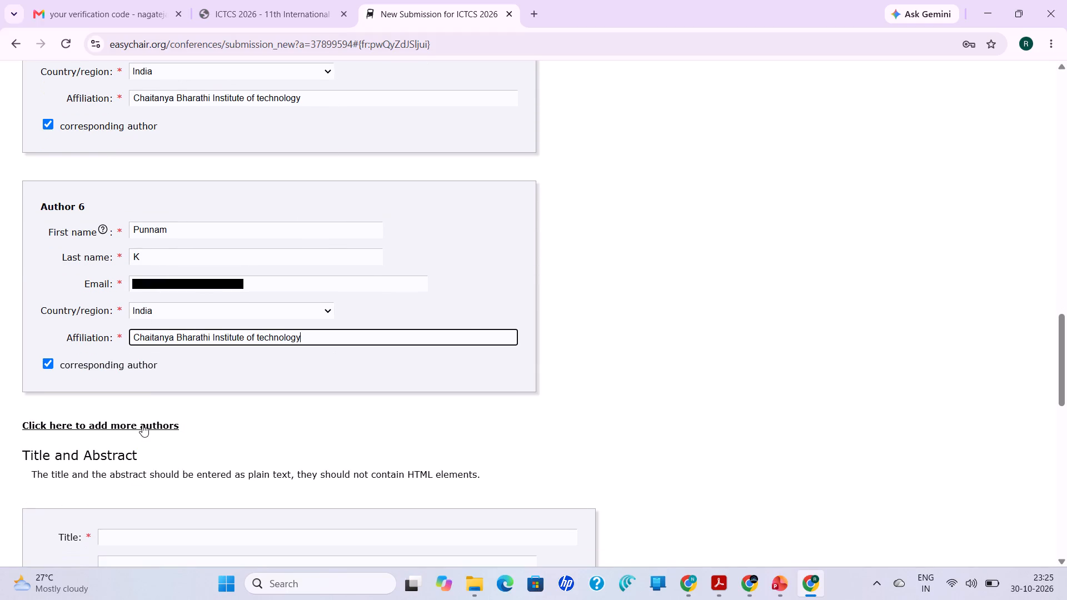
pyautogui.scroll(3, 166, 376)
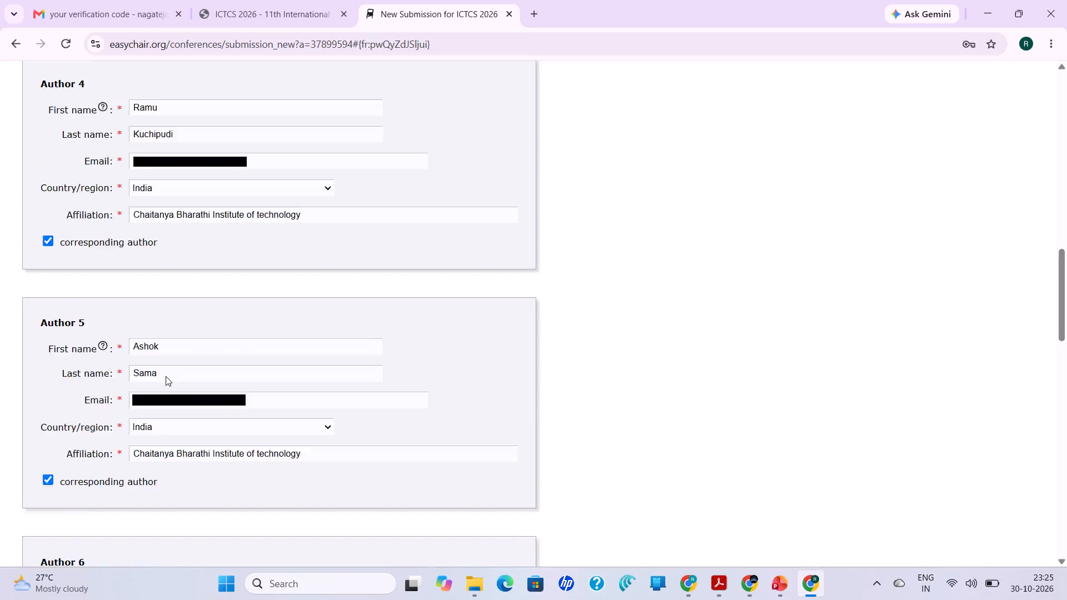
pyautogui.scroll(7, 166, 376)
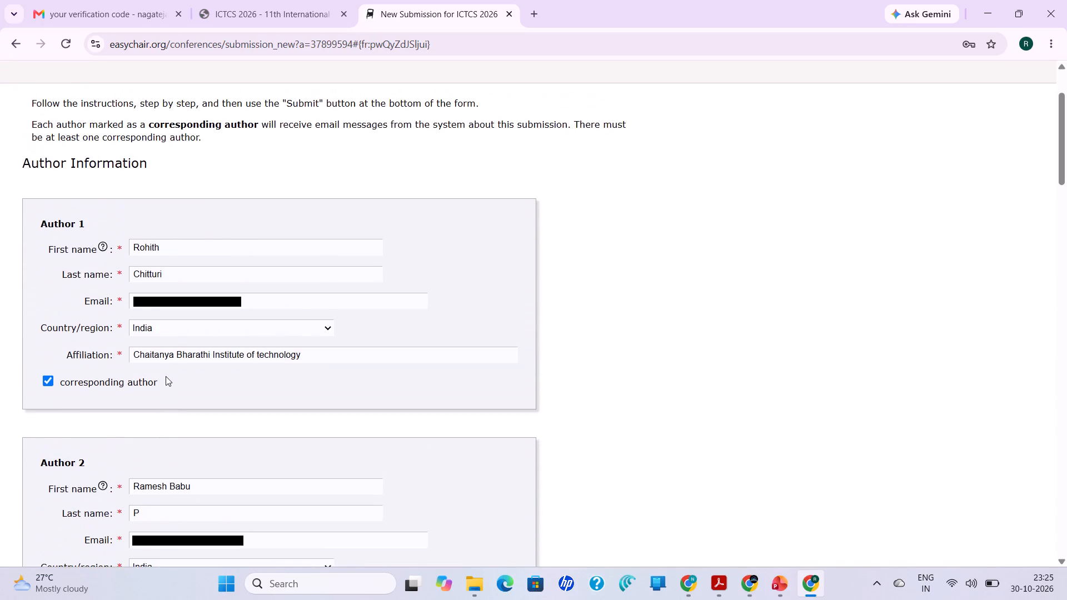
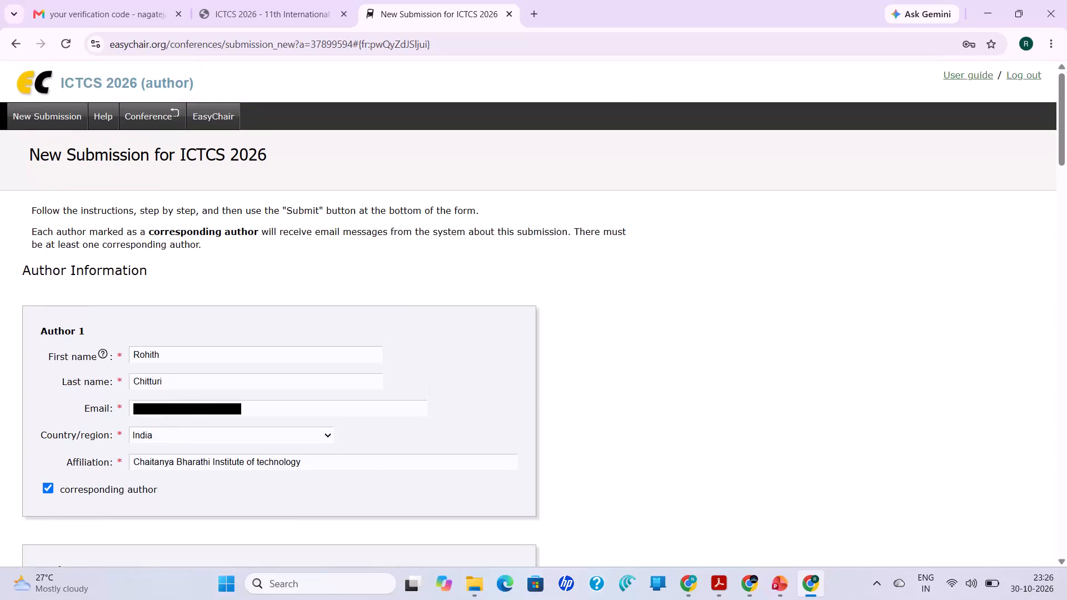
# Review the entered author details from Author 1 down through Author 6 to the Title and Abstract section.
pyautogui.scroll(2, 166, 376)
pyautogui.scroll(-4, 286, 274)
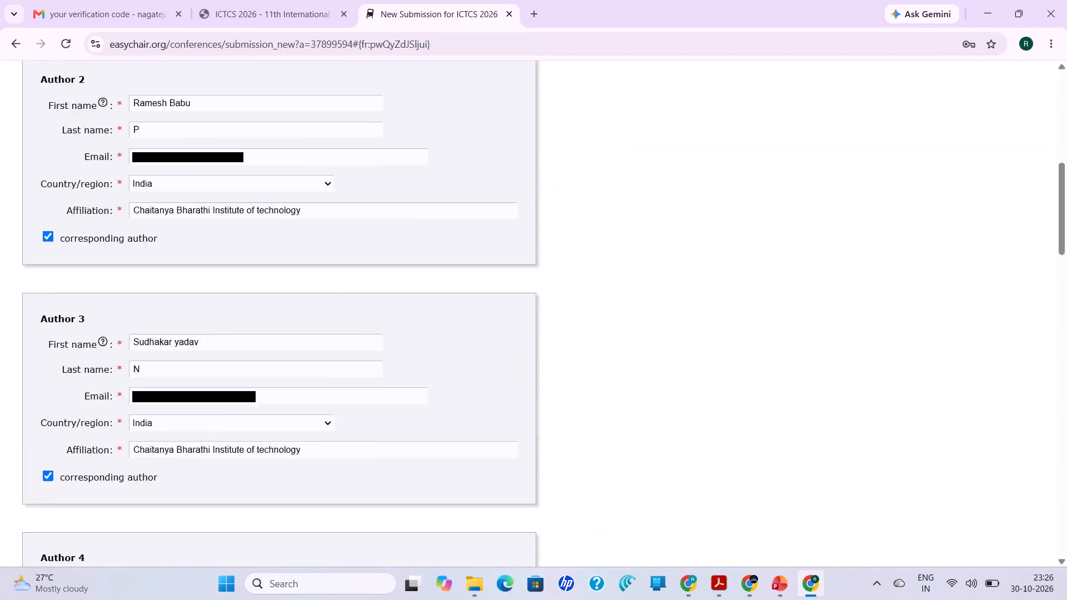
pyautogui.scroll(-8, 286, 274)
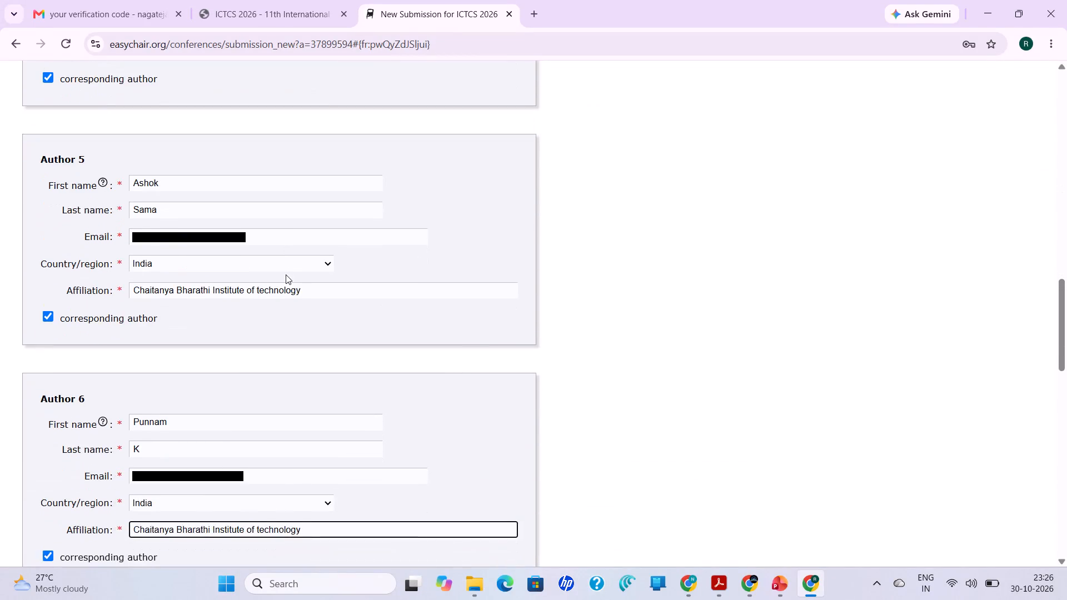
pyautogui.scroll(-4, 286, 274)
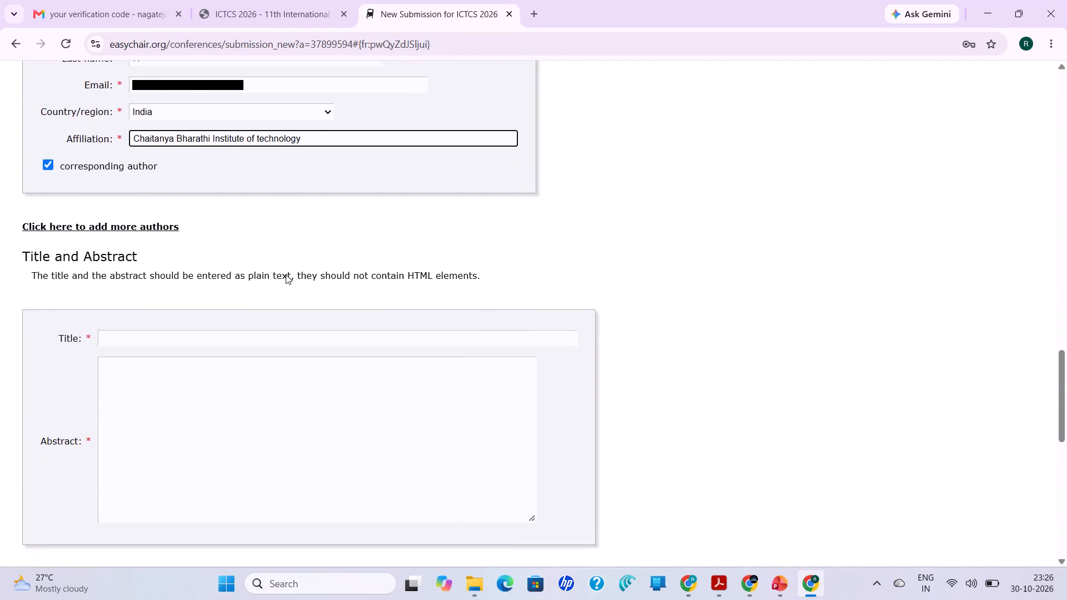
pyautogui.scroll(-1, 286, 274)
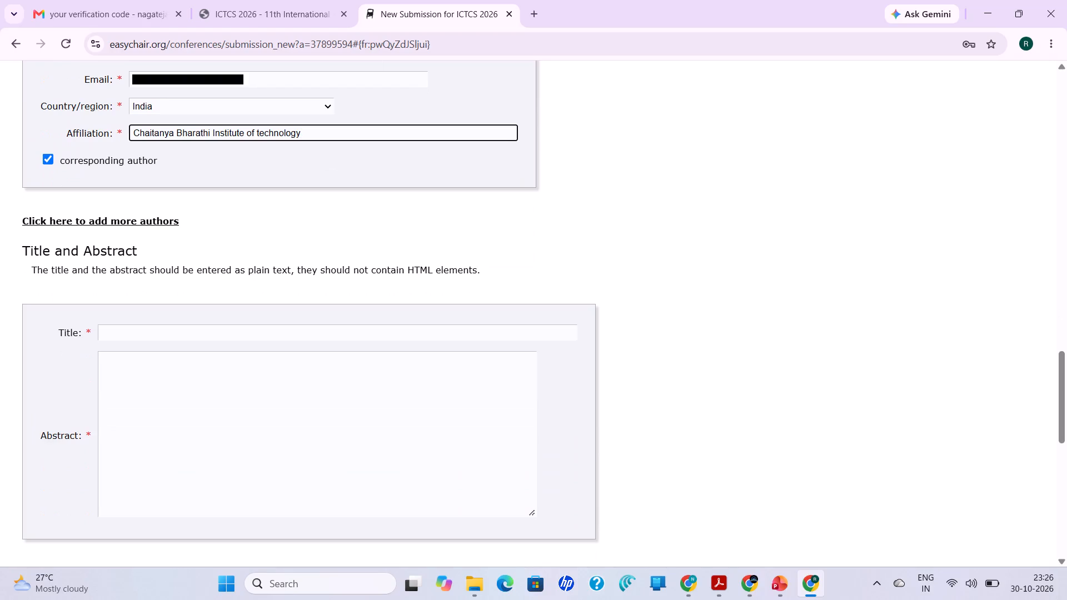
# Copy the paper title from main.tex in Overleaf into the submission's Title field: Enhancing LangMamba with Adaptive Hierarchical Vision-Language Alignment for Low-Dose CT Denoising.
pyautogui.hotkey('alt', 'Tab')
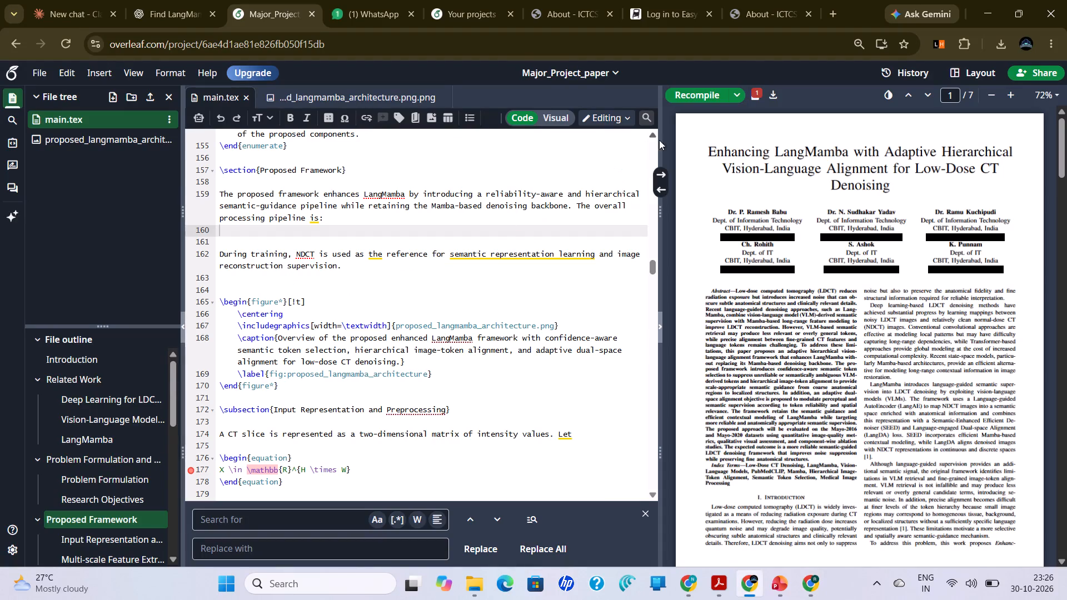
pyautogui.moveTo(699, 149); pyautogui.dragTo(839, 183)
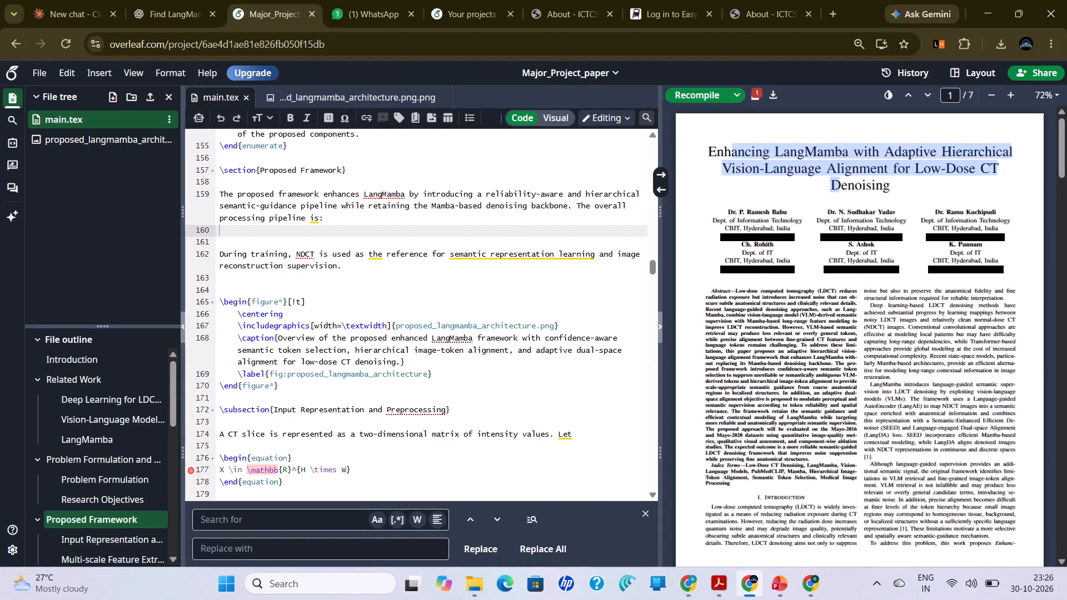
pyautogui.scroll(18, 460, 296)
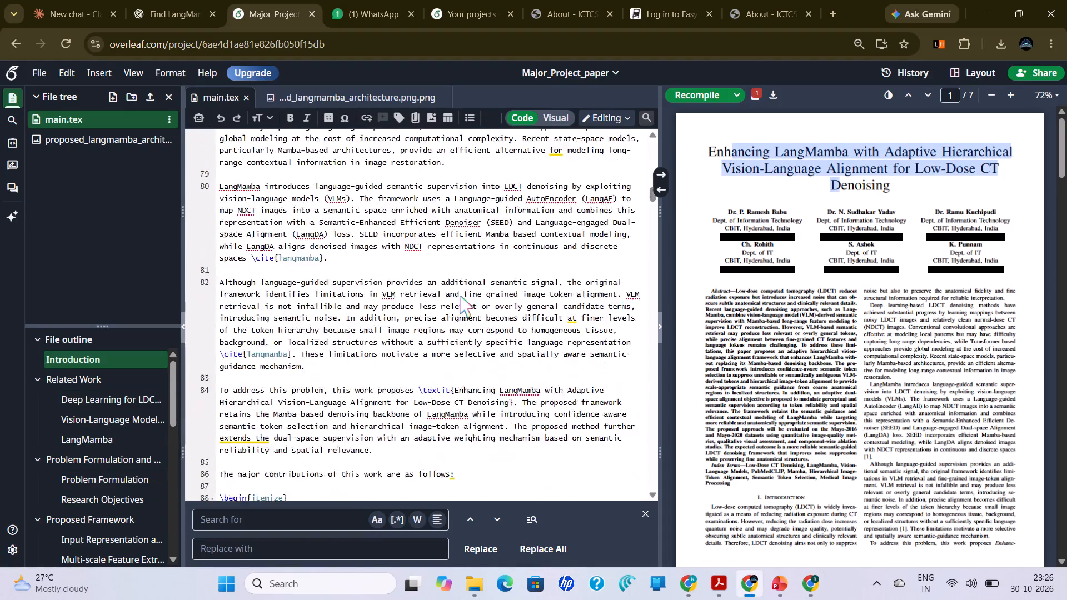
pyautogui.scroll(5, 460, 296)
pyautogui.scroll(-1, 460, 296)
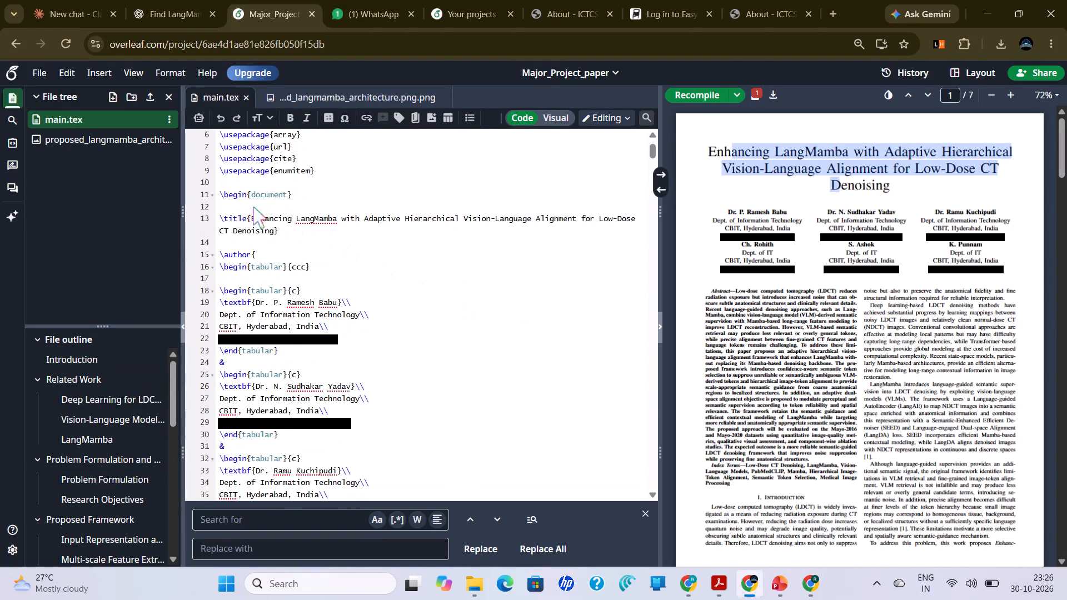
pyautogui.moveTo(252, 216); pyautogui.dragTo(266, 226)
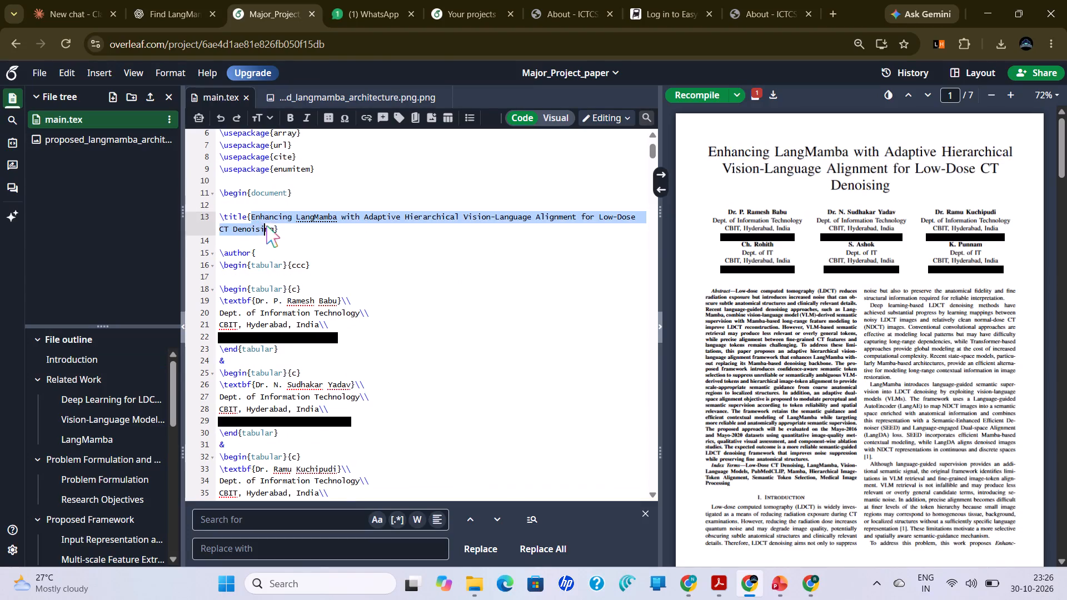
pyautogui.moveTo(266, 226); pyautogui.dragTo(272, 229)
pyautogui.hotkey('ctrl', 'c')
pyautogui.hotkey('alt', 'Tab')
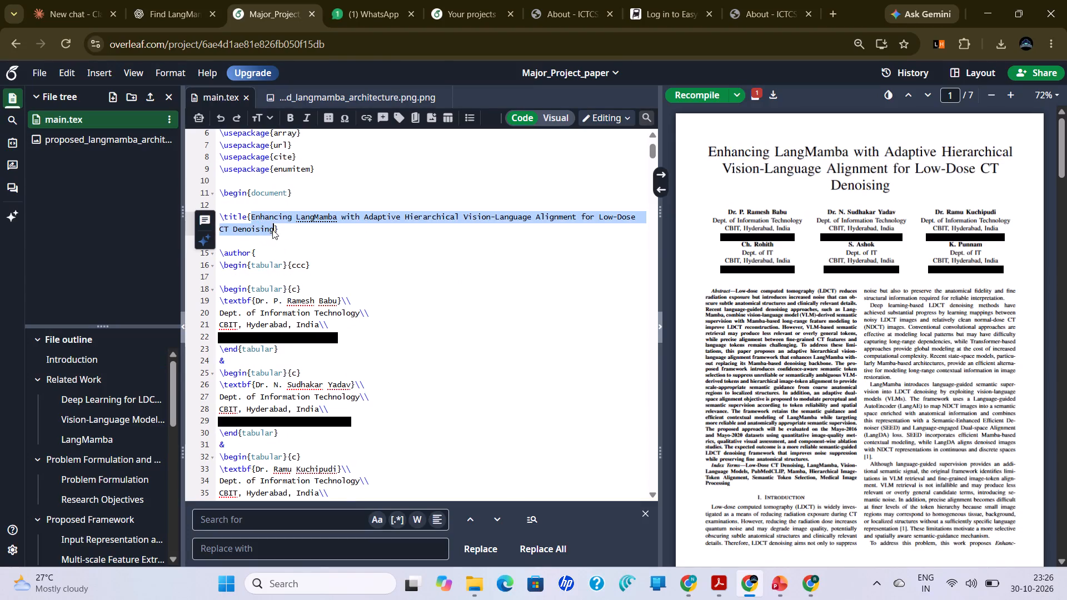
pyautogui.click(149, 333)
pyautogui.hotkey('ctrl', 'v')
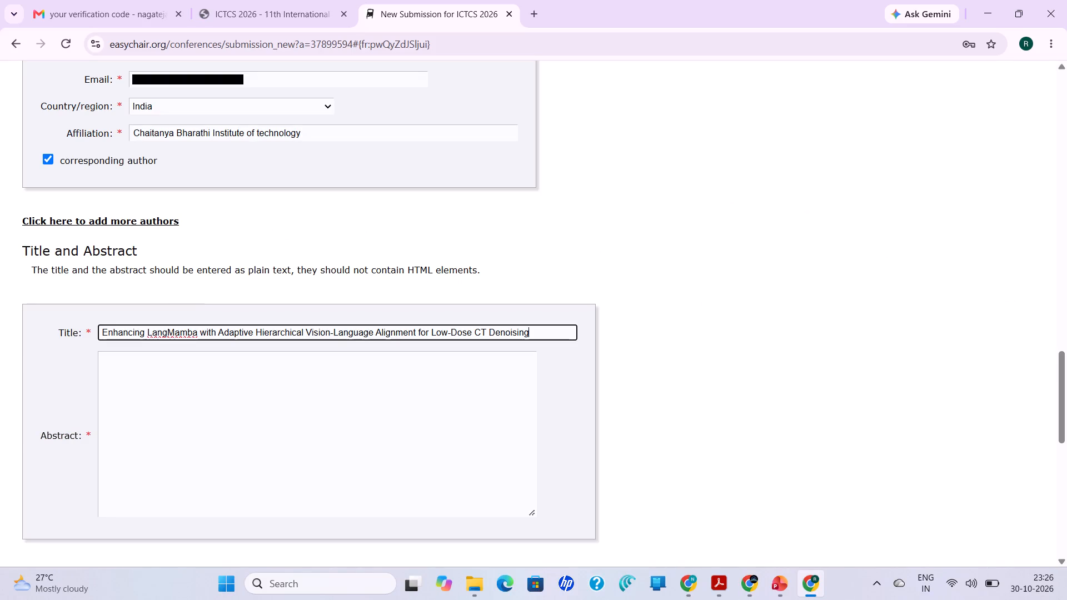
pyautogui.scroll(-1, 162, 370)
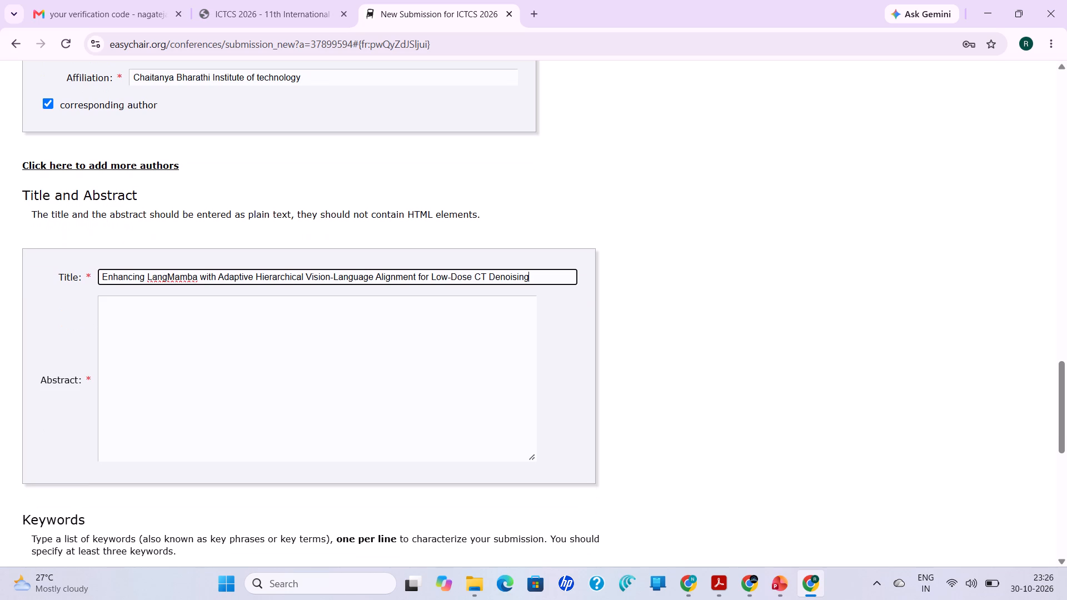
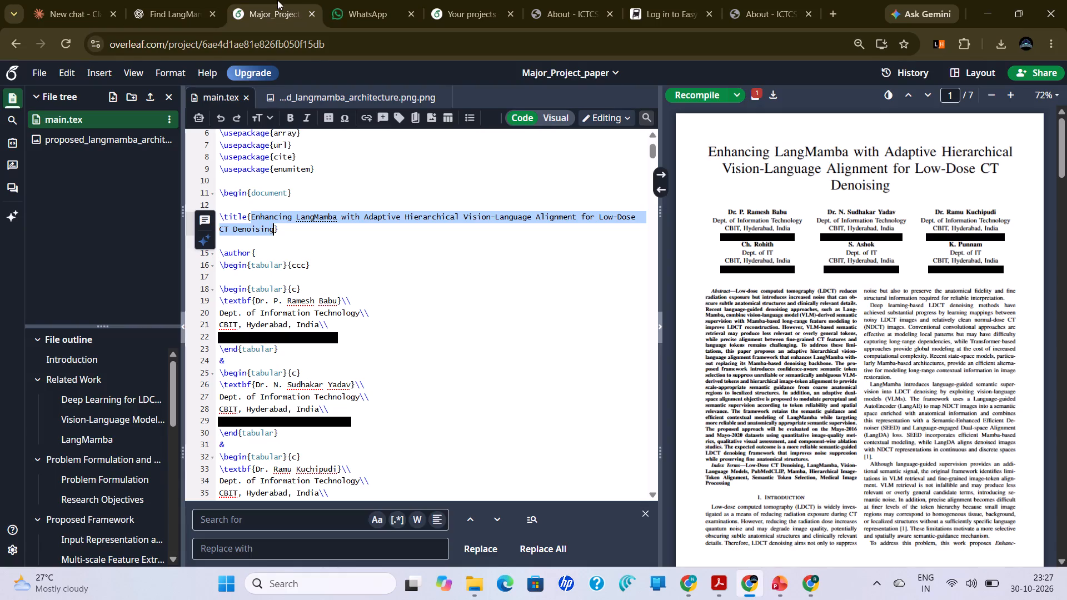
pyautogui.hotkey('ctrl', 'v')
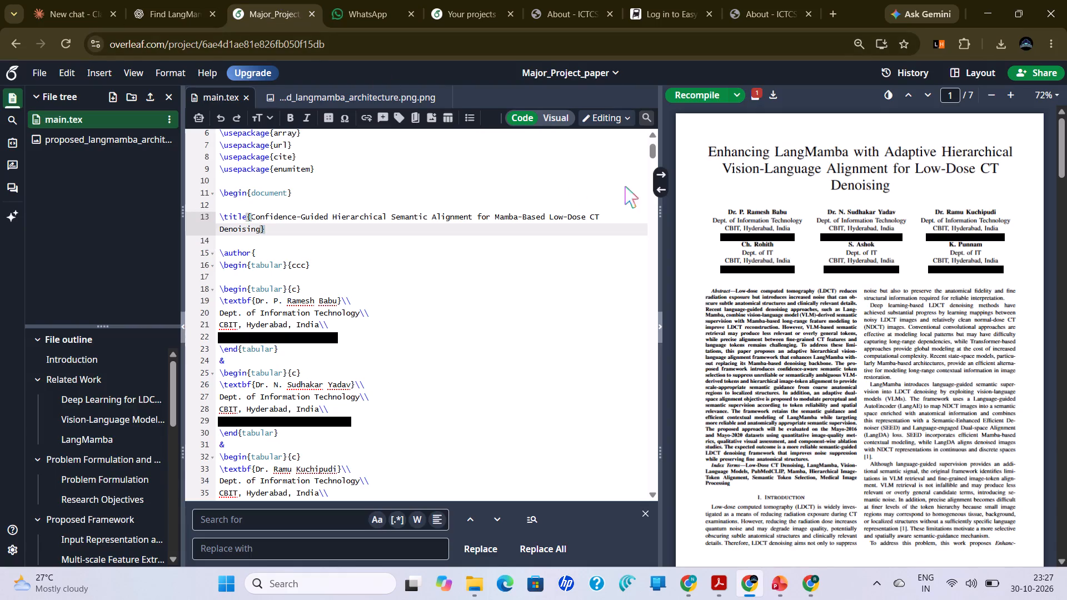
pyautogui.click(703, 91)
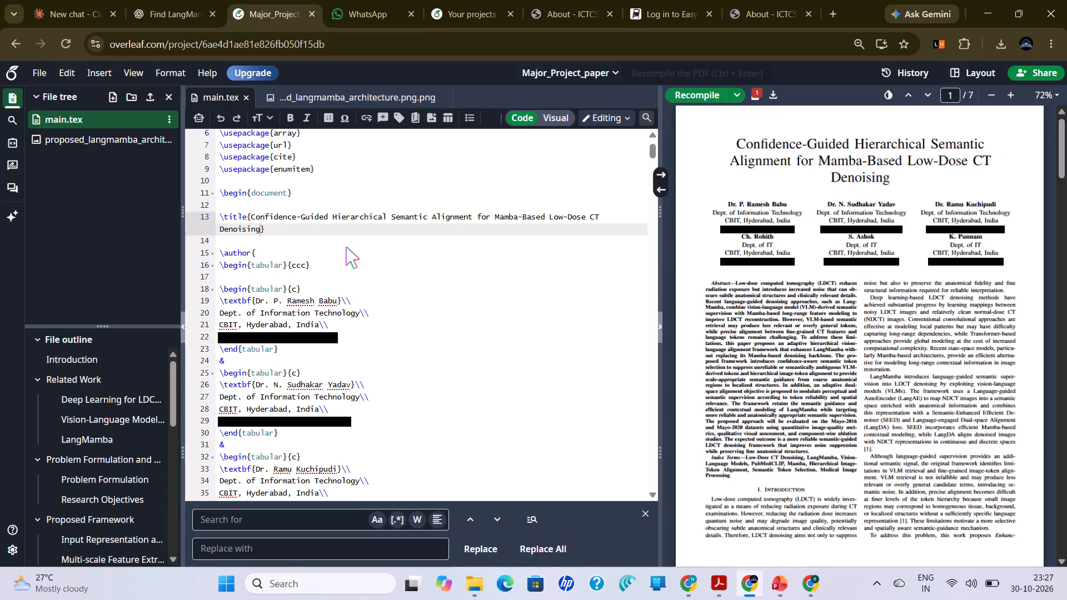
# Replace the hyphen in "Confidence-Guided" with a space in the main.tex title.
pyautogui.click(301, 218)
pyautogui.press('BackSpace')
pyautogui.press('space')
# Replace the hyphens in "Mamba-Based" and "Low-Dose" with spaces in the main.tex title and recompile the paper.
pyautogui.click(522, 217)
pyautogui.press('BackSpace')
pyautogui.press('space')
pyautogui.click(568, 216)
pyautogui.press('BackSpace')
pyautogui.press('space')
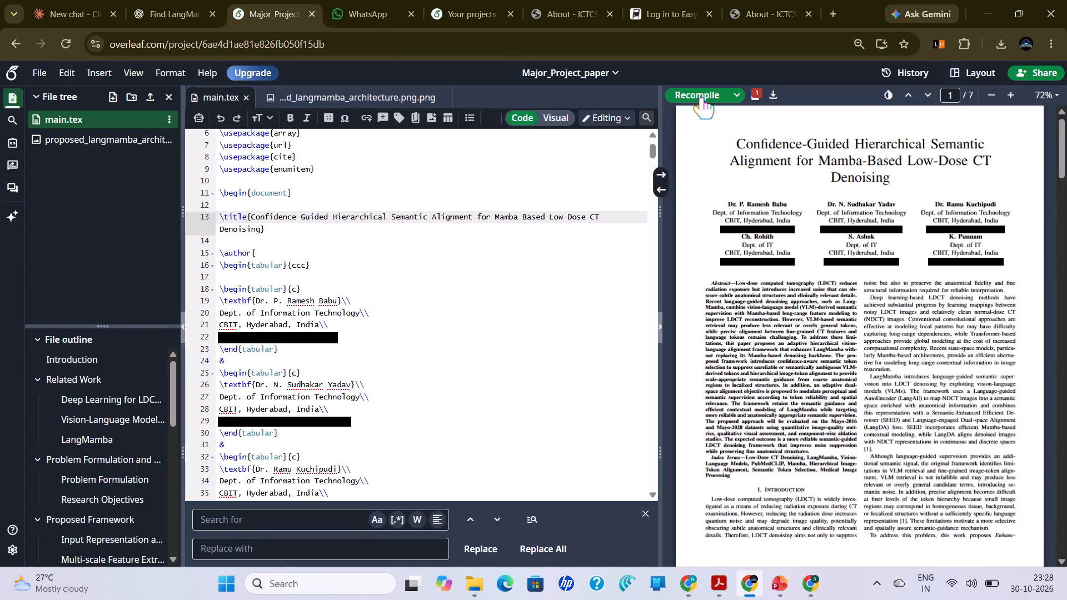
pyautogui.click(700, 95)
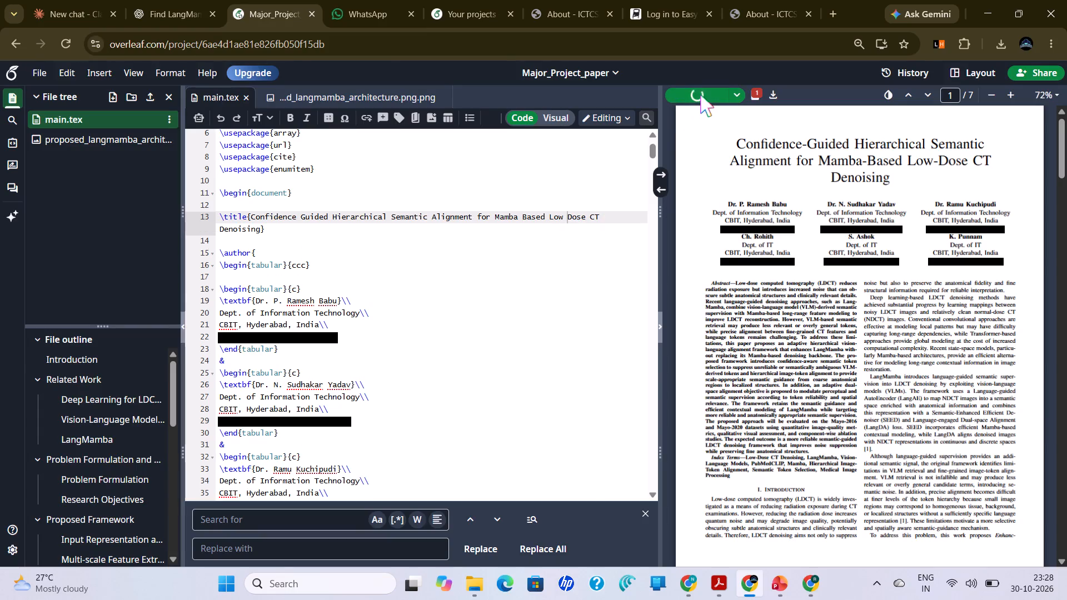
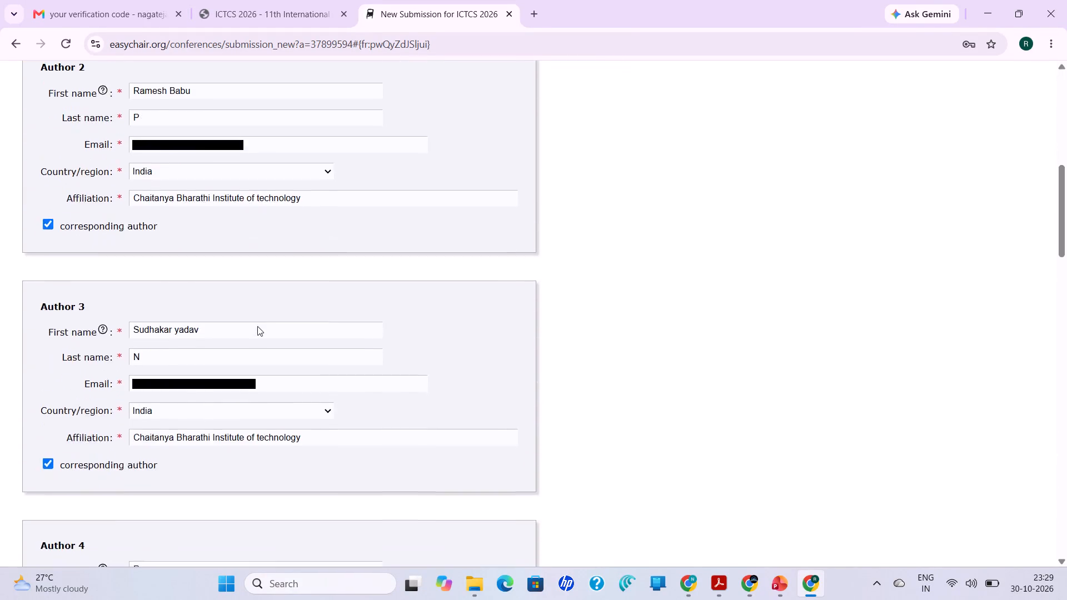
# Check the author details in the ICTCS 2026 submission form and select Author 1's first name.
pyautogui.scroll(-2, 257, 326)
pyautogui.click(208, 206)
pyautogui.scroll(-1, 208, 206)
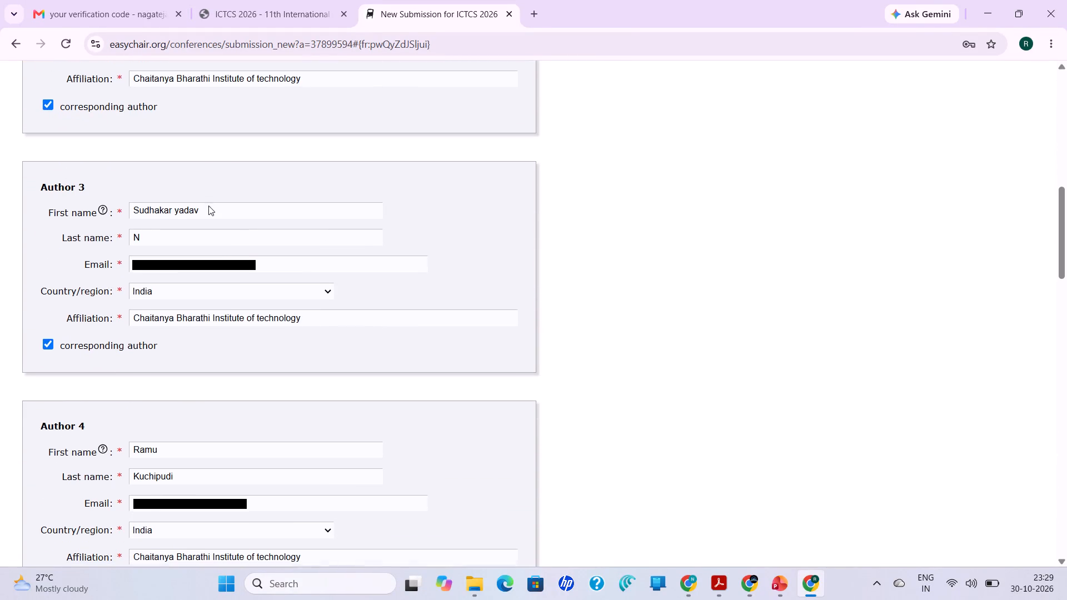
pyautogui.scroll(-1, 208, 206)
pyautogui.scroll(5, 208, 206)
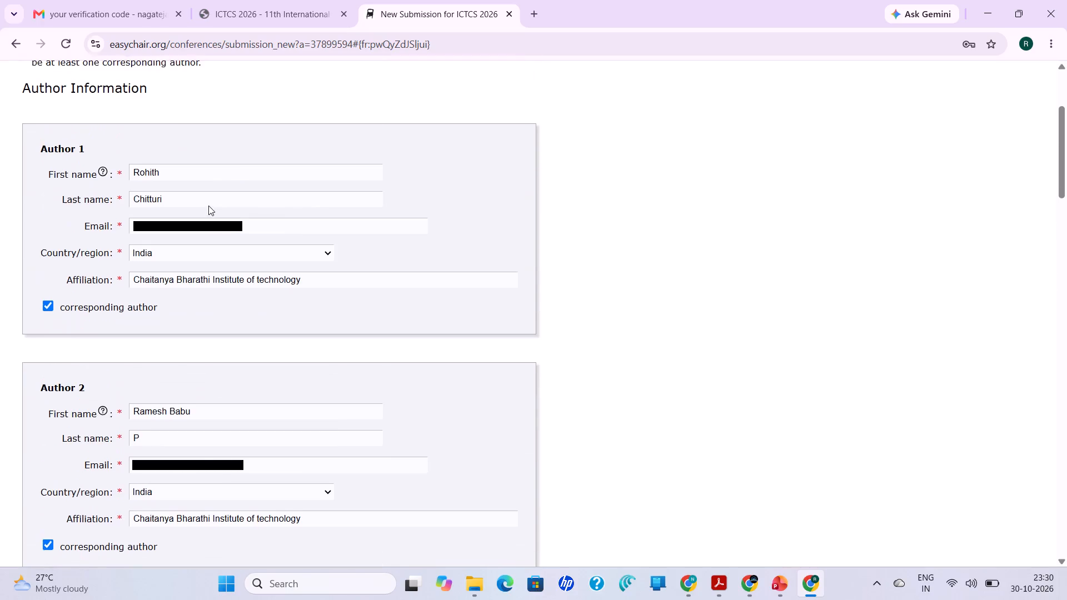
pyautogui.scroll(1, 208, 206)
pyautogui.moveTo(173, 171); pyautogui.dragTo(122, 167)
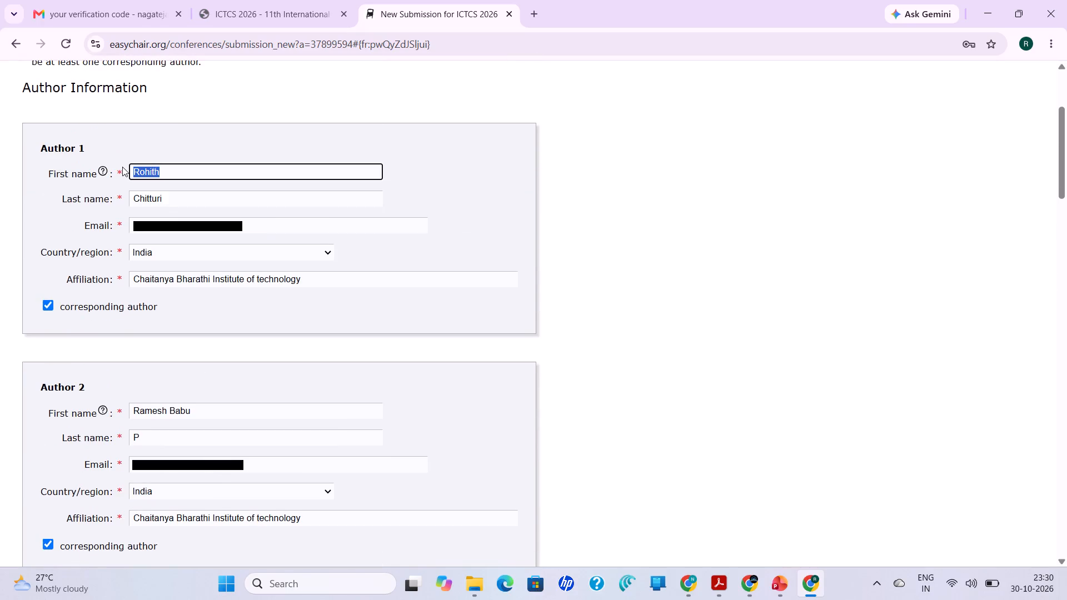
# Replace Author 1's first and last name with the name listed under Author 5.
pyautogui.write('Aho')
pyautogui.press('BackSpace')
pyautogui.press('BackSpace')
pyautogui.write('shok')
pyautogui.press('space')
pyautogui.moveTo(188, 199); pyautogui.dragTo(100, 204)
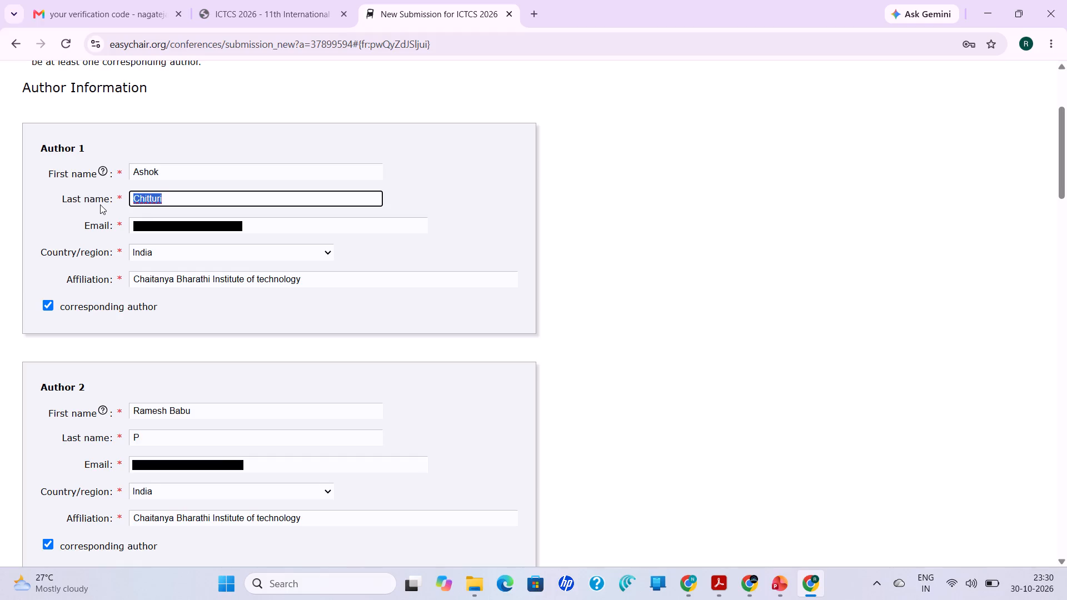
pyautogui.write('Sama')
# Move the email address out of the Author 5 entry into Author 1, replacing the address there.
pyautogui.moveTo(255, 226); pyautogui.dragTo(74, 229)
pyautogui.scroll(-1, 152, 322)
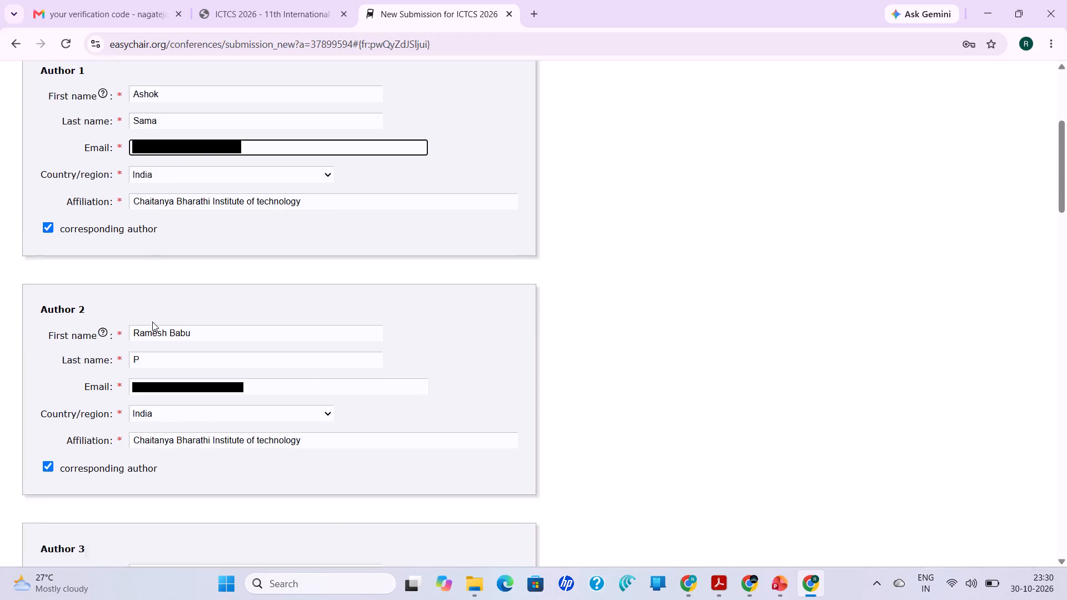
pyautogui.scroll(-5, 152, 322)
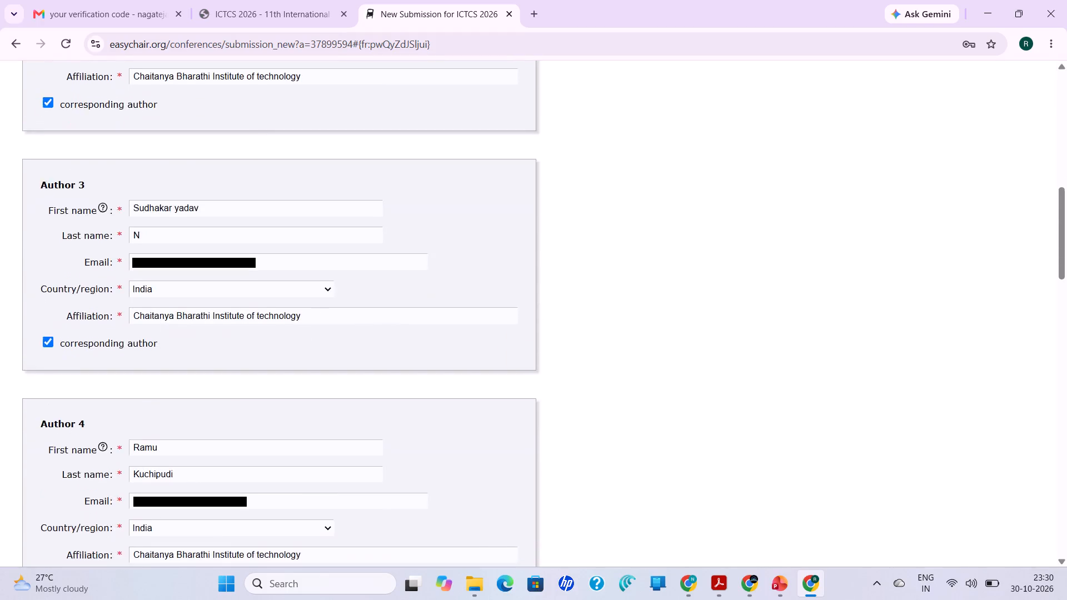
pyautogui.scroll(-4, 152, 322)
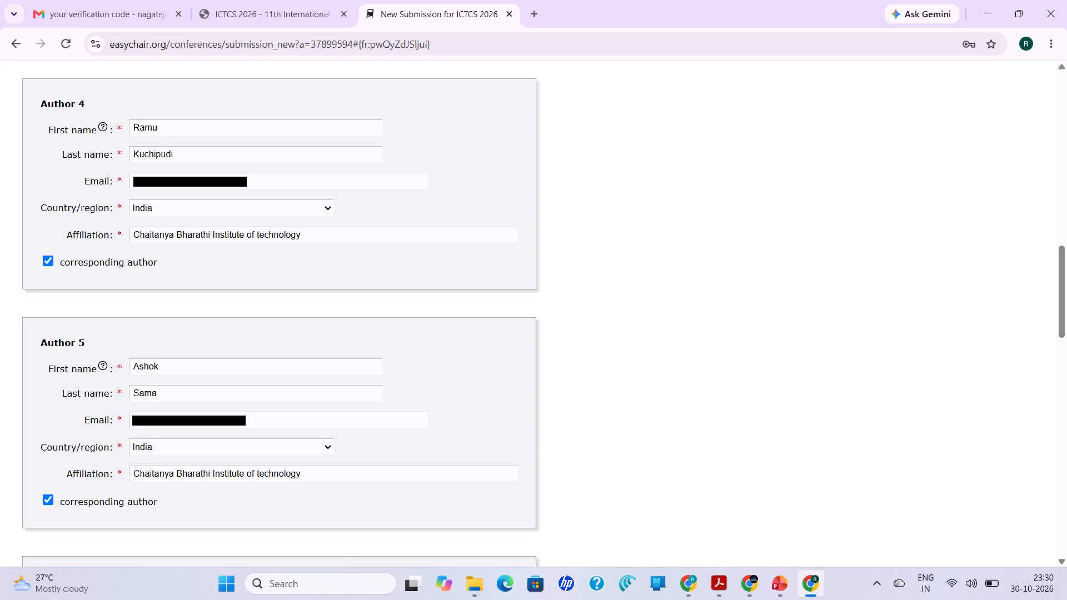
pyautogui.moveTo(253, 418); pyautogui.dragTo(106, 414)
pyautogui.hotkey('ctrl', 'x')
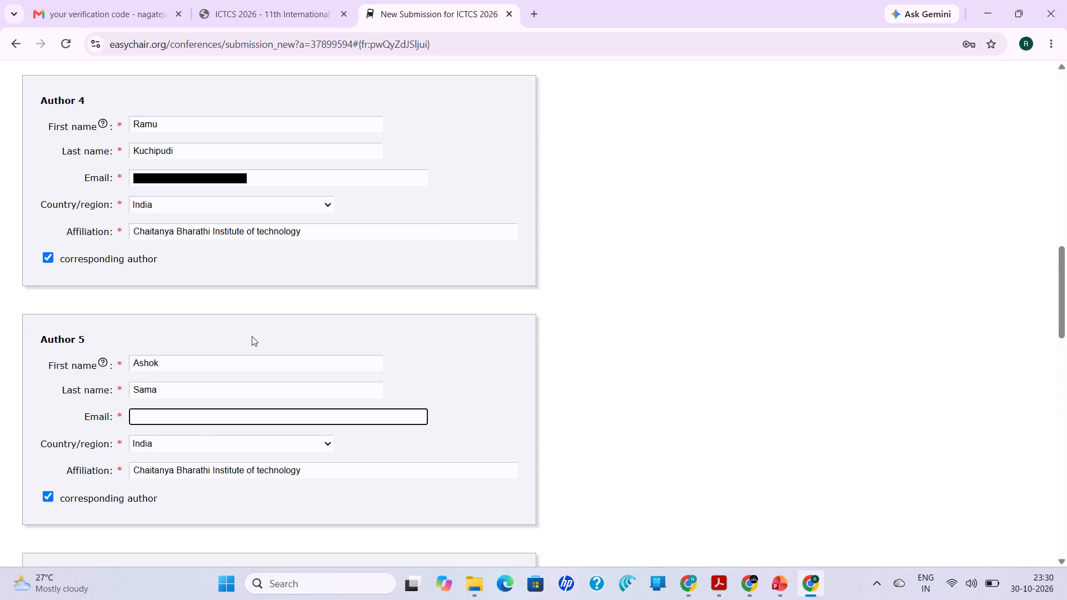
pyautogui.scroll(9, 252, 336)
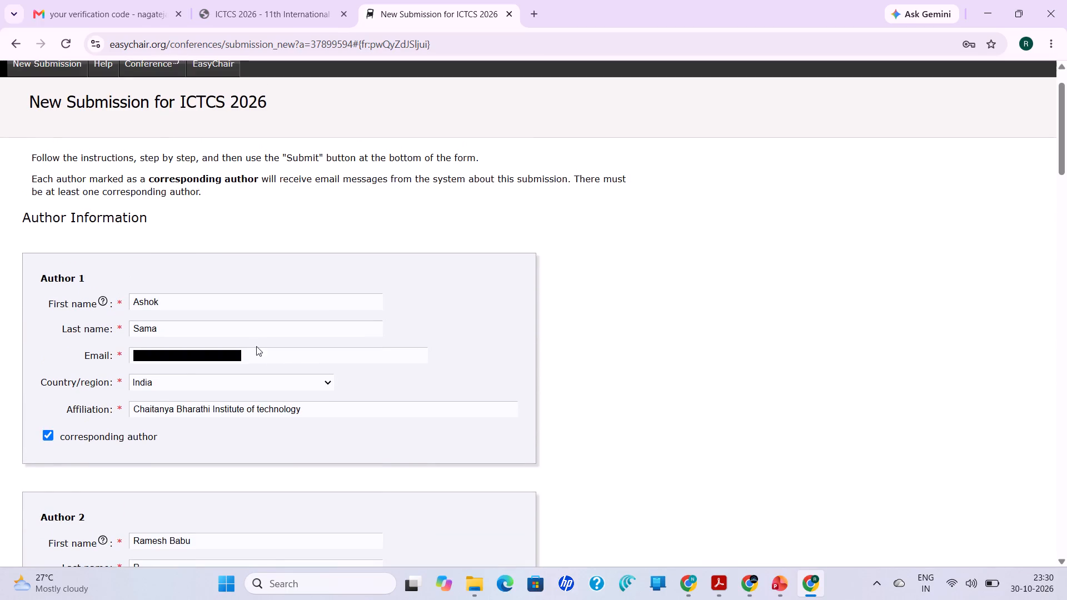
pyautogui.moveTo(256, 352); pyautogui.dragTo(99, 360)
pyautogui.hotkey('ctrl', 'v')
# Replace Author 2's first name, last name and email with the details of the person originally listed as Author 1.
pyautogui.scroll(-1, 99, 360)
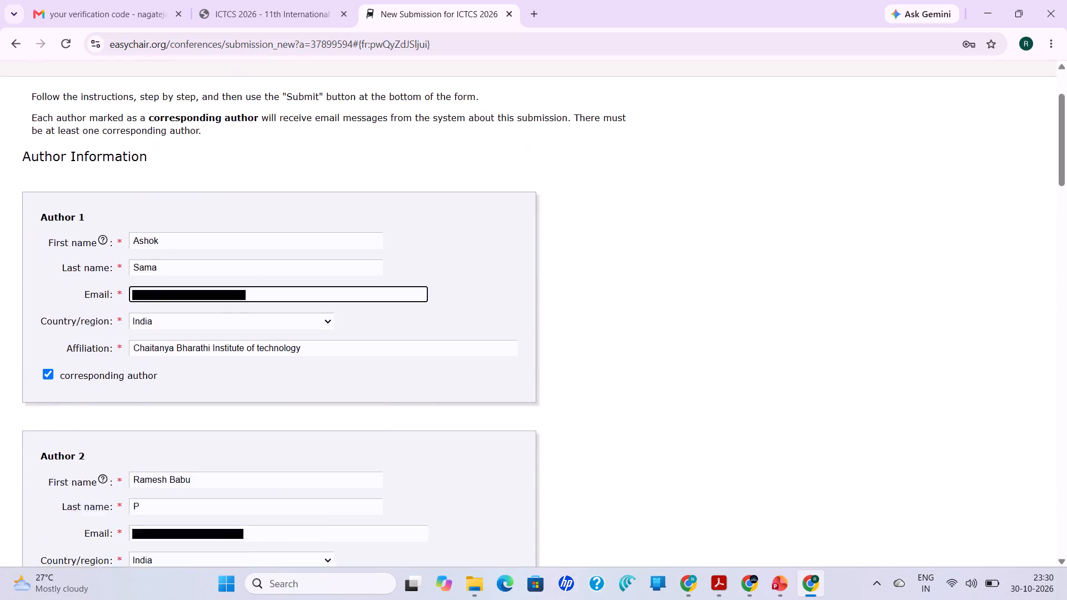
pyautogui.scroll(-3, 99, 360)
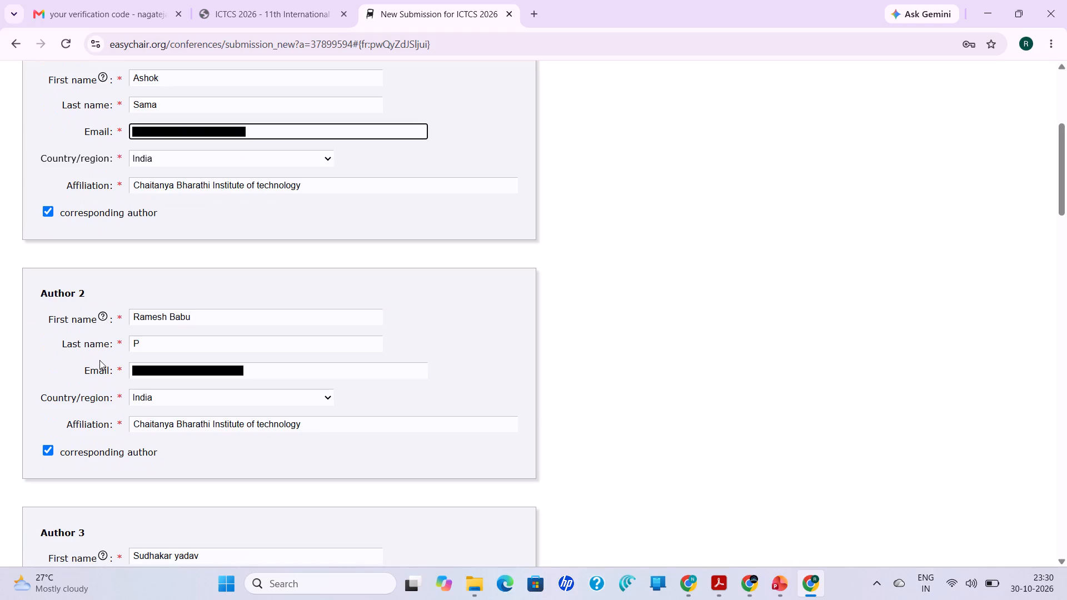
pyautogui.moveTo(205, 313); pyautogui.dragTo(113, 311)
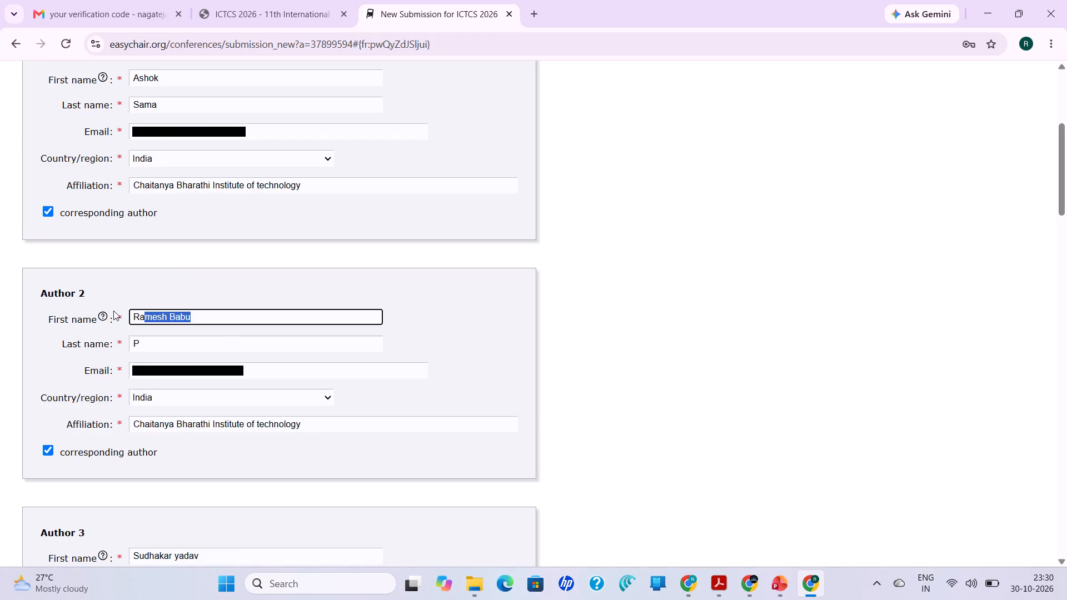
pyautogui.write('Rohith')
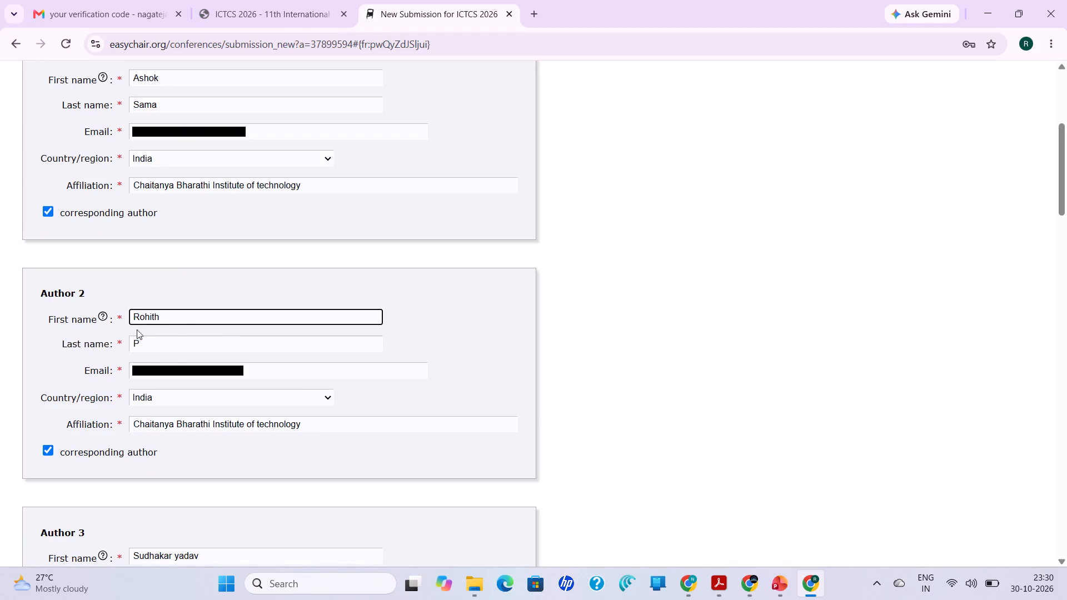
pyautogui.moveTo(149, 343); pyautogui.dragTo(95, 335)
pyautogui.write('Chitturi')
pyautogui.moveTo(253, 373); pyautogui.dragTo(83, 373)
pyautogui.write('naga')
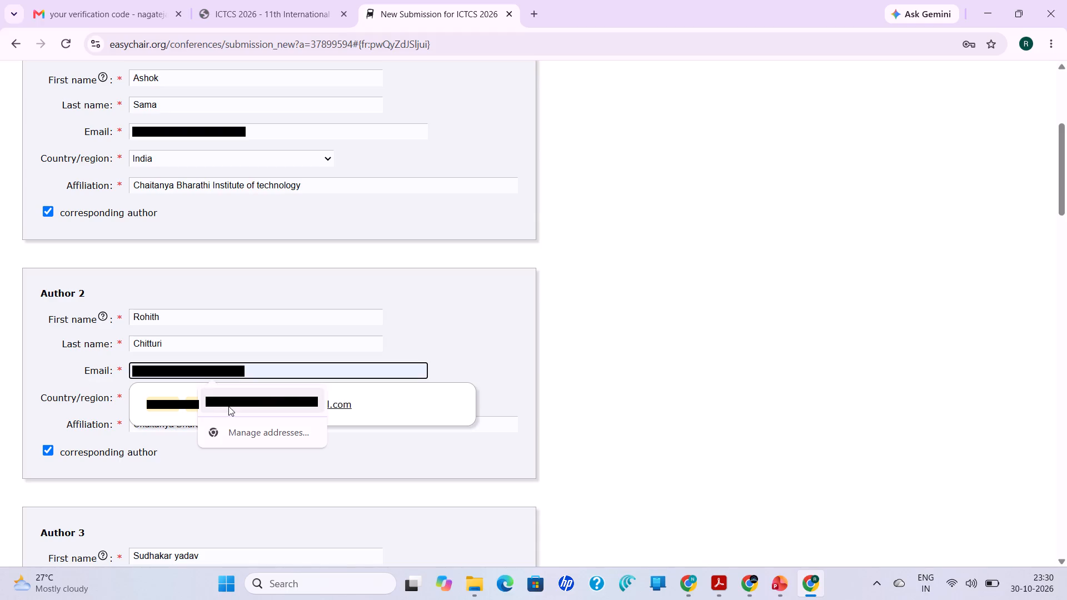
pyautogui.click(231, 405)
pyautogui.click(260, 331)
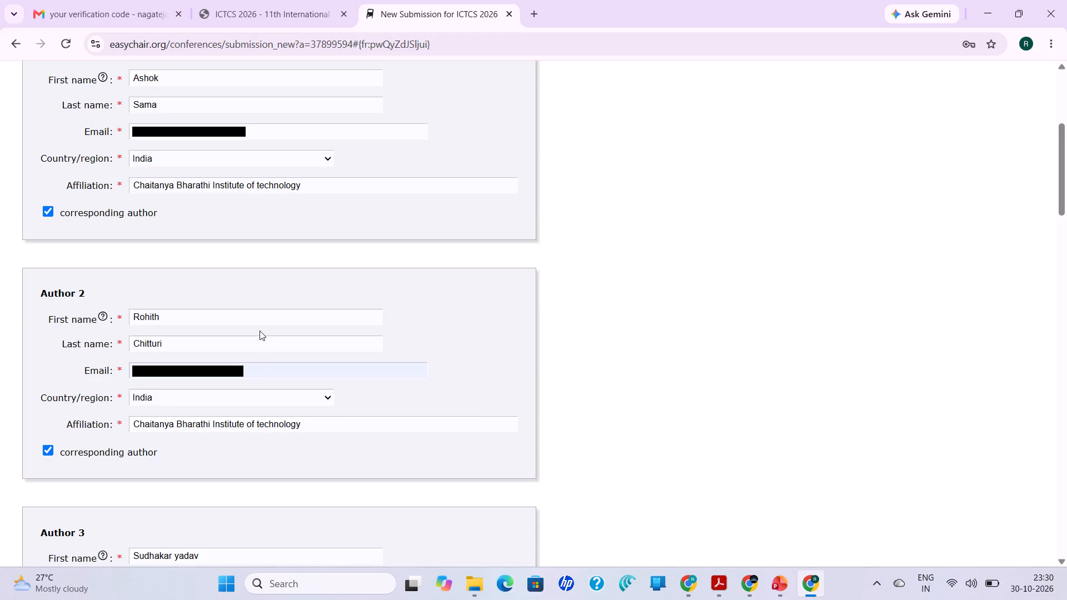
# Replace Author 3's first and last name with the name listed under Author 6.
pyautogui.scroll(-2, 260, 331)
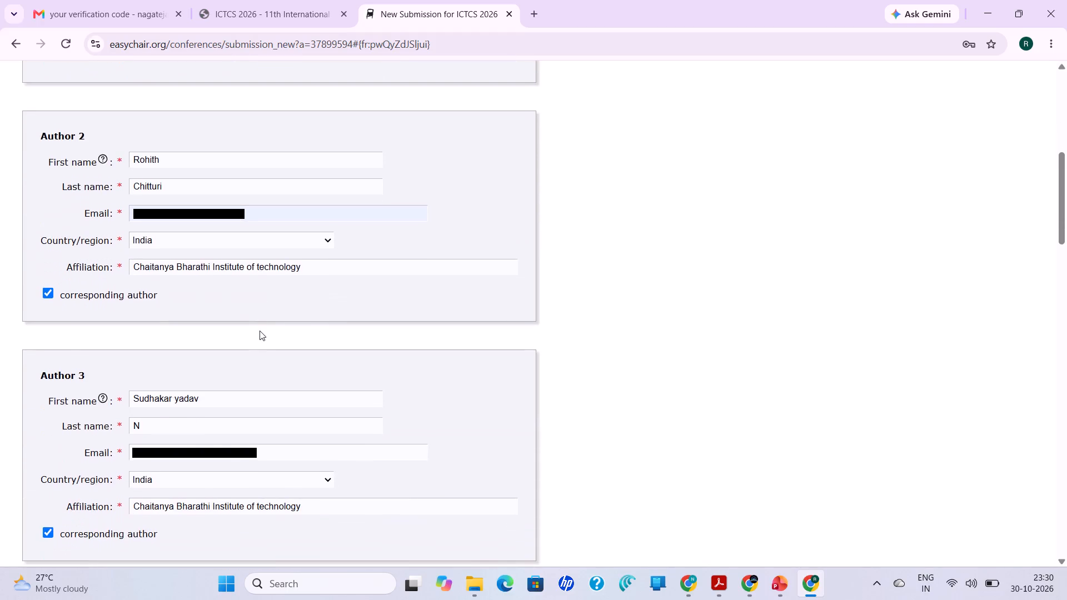
pyautogui.scroll(-1, 260, 331)
pyautogui.moveTo(218, 336); pyautogui.dragTo(96, 342)
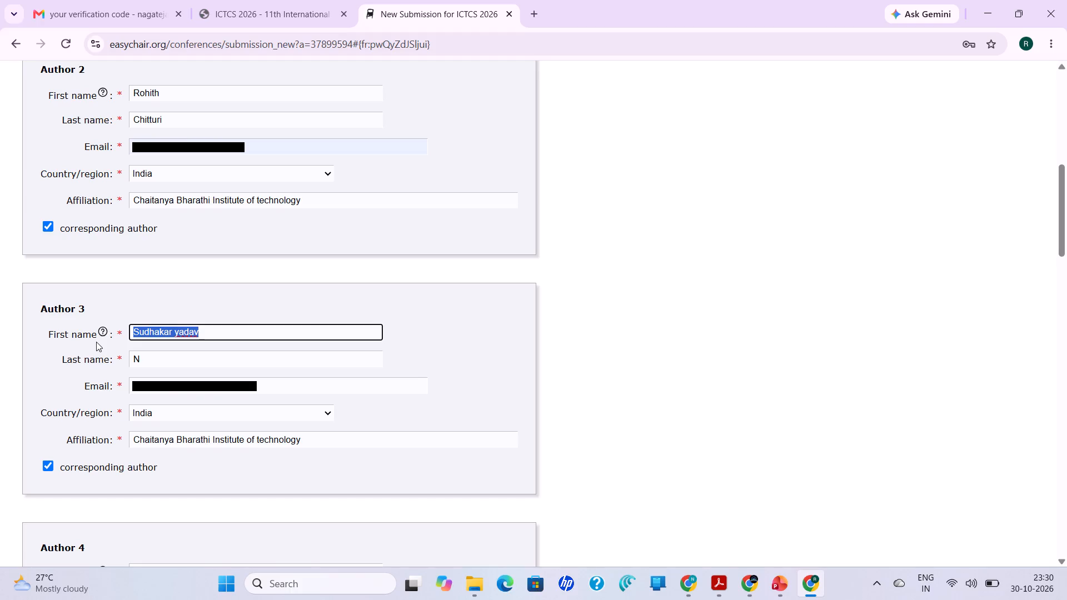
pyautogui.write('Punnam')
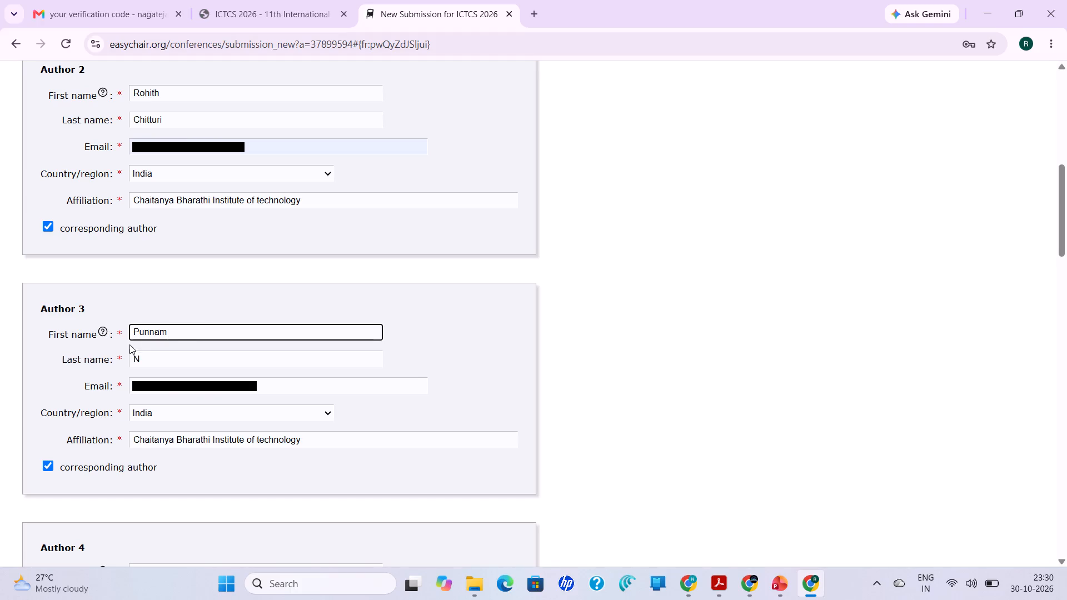
pyautogui.moveTo(145, 357); pyautogui.dragTo(101, 359)
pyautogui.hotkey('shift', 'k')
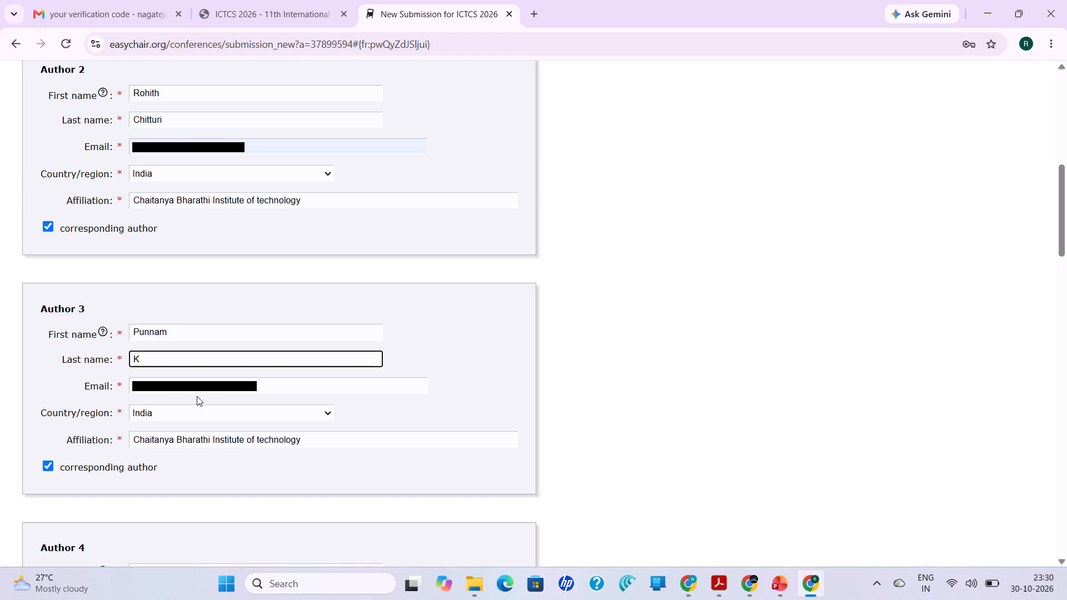
# Replace Author 3's email with the address cut from the Author 6 entry.
pyautogui.moveTo(273, 393); pyautogui.dragTo(84, 393)
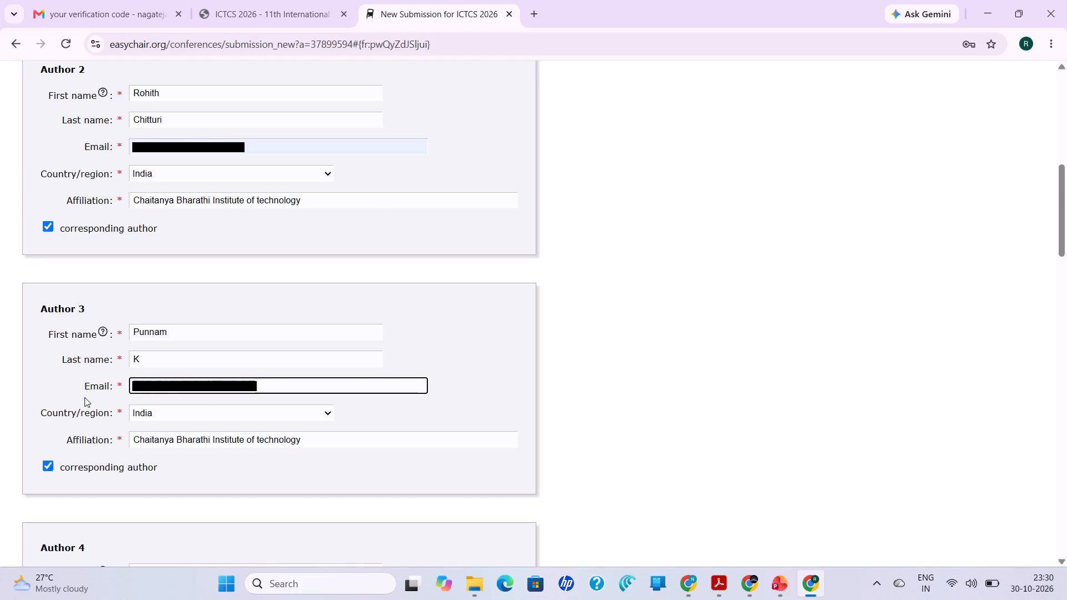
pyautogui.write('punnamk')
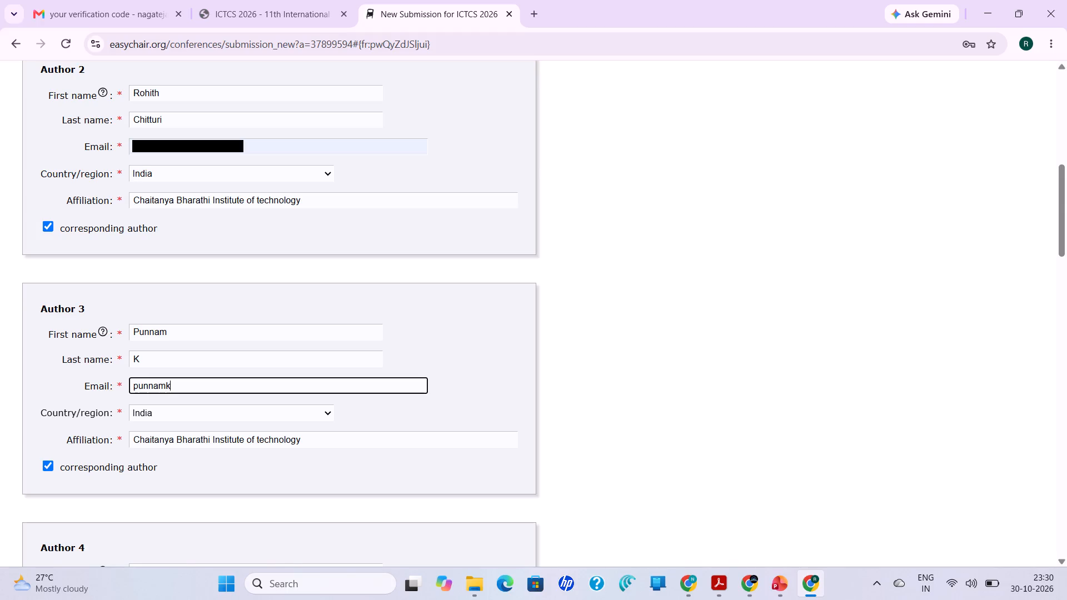
pyautogui.scroll(-7, 86, 394)
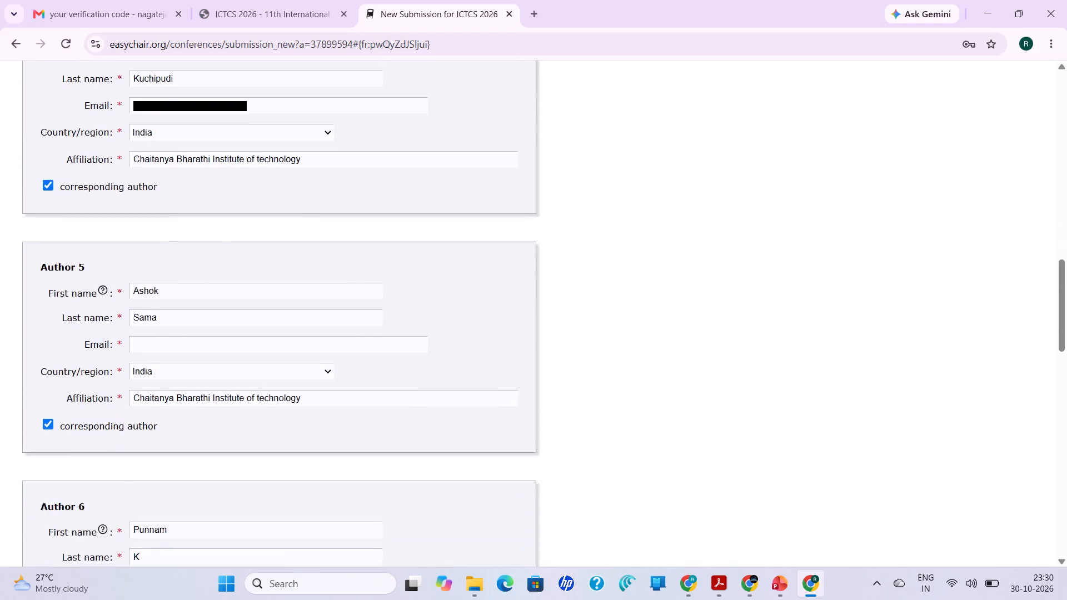
pyautogui.scroll(-2, 86, 394)
pyautogui.moveTo(252, 316); pyautogui.dragTo(123, 314)
pyautogui.hotkey('ctrl', 'x')
pyautogui.scroll(4, 123, 314)
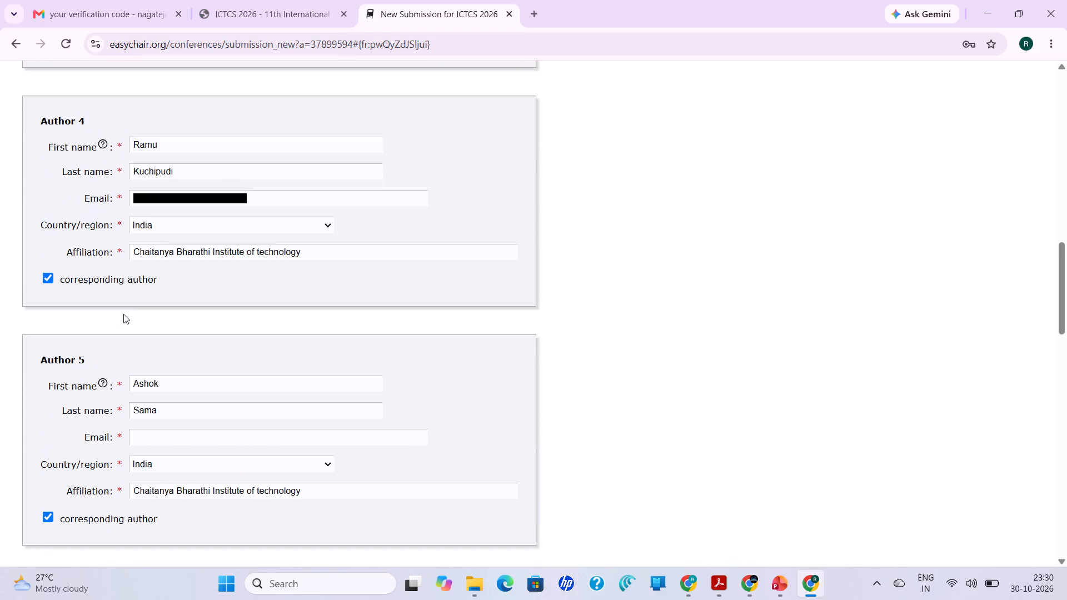
pyautogui.scroll(2, 141, 308)
pyautogui.moveTo(188, 244); pyautogui.dragTo(132, 243)
pyautogui.hotkey('ctrl', 'v')
pyautogui.scroll(-1, 132, 243)
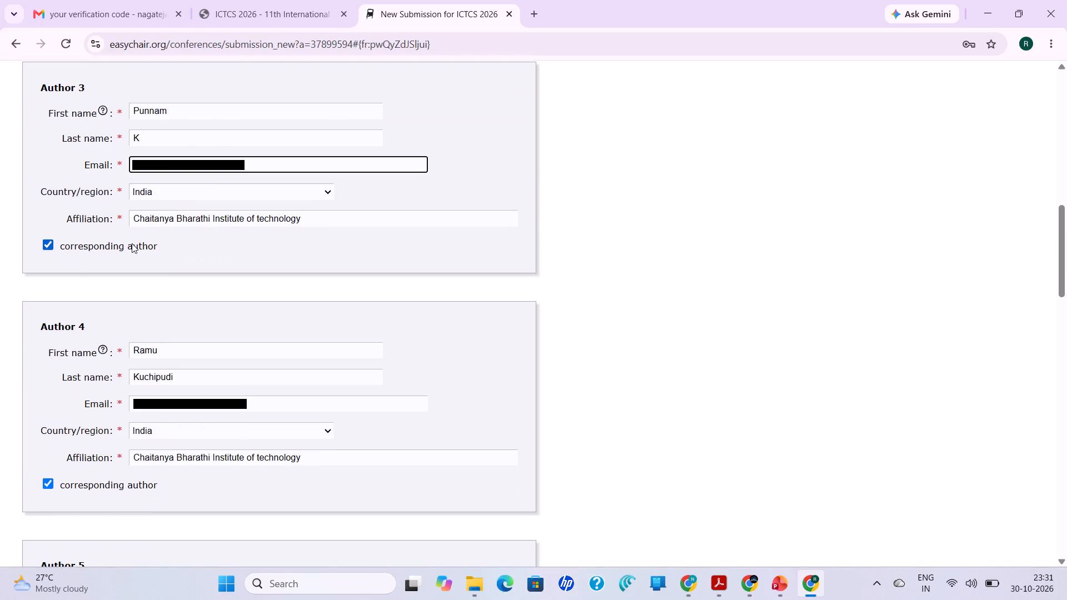
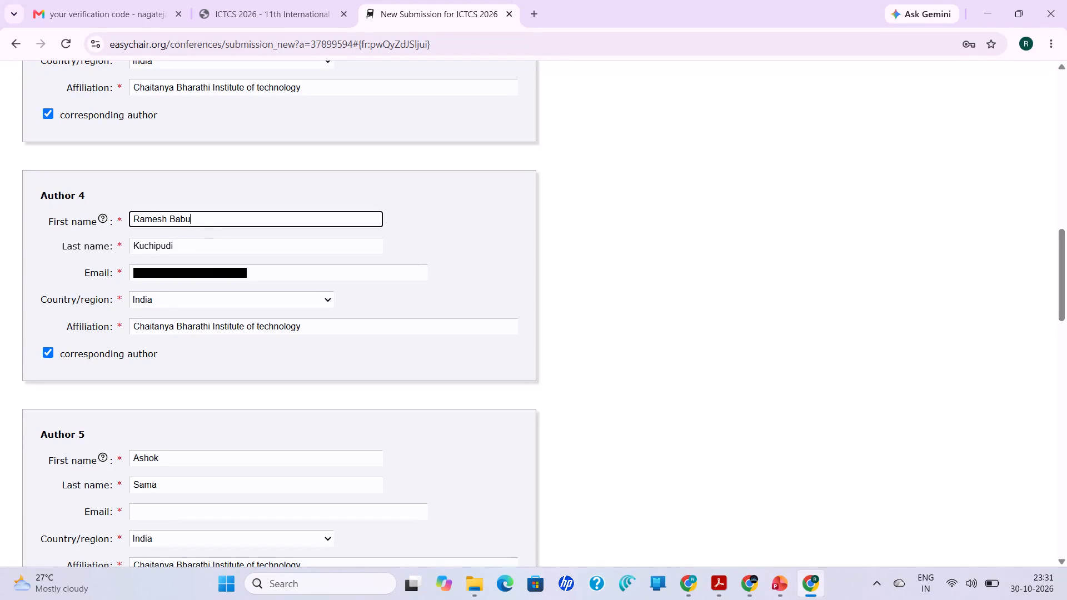
# Select the whole last name in the Author 4 entry.
pyautogui.scroll(1, 239, 239)
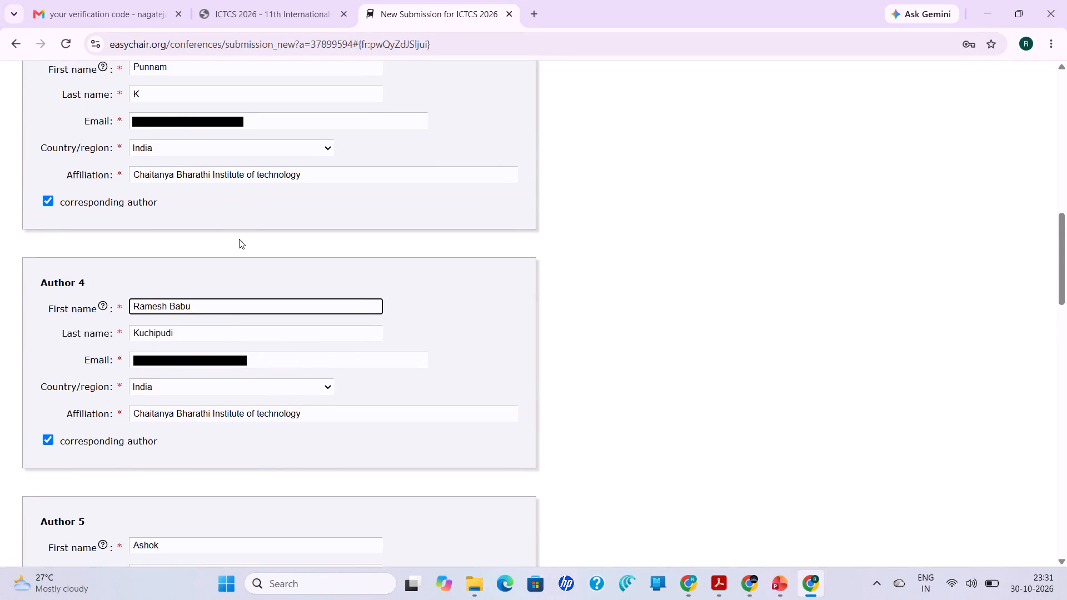
pyautogui.moveTo(206, 336); pyautogui.dragTo(71, 346)
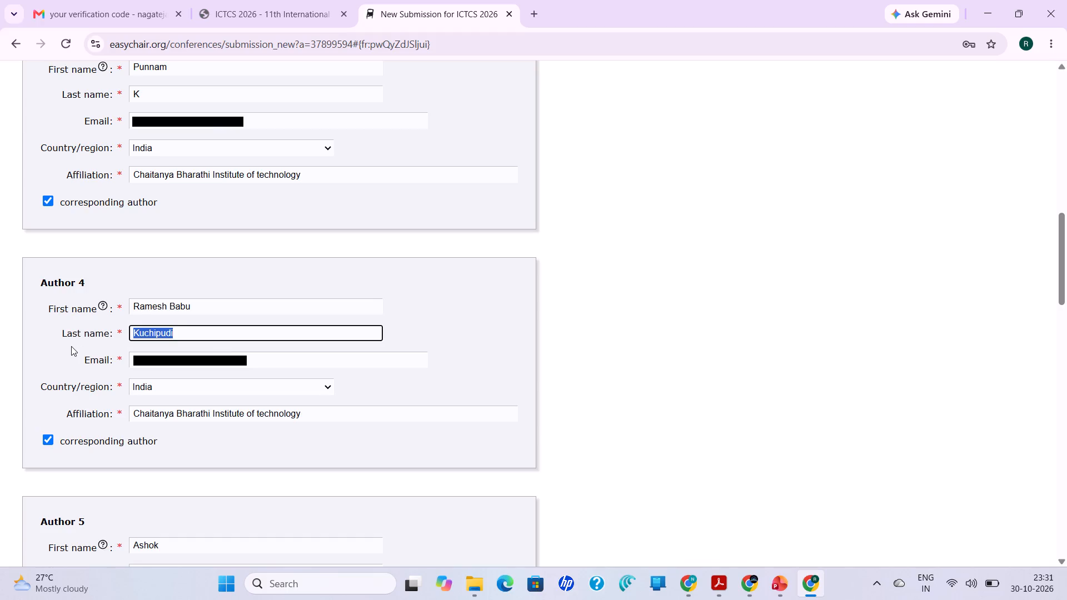
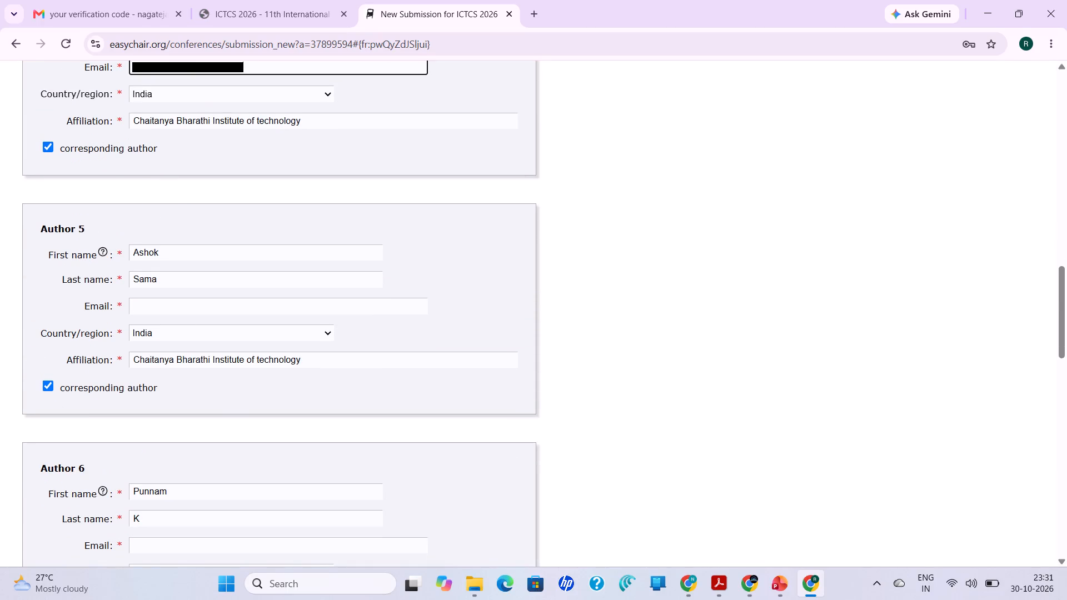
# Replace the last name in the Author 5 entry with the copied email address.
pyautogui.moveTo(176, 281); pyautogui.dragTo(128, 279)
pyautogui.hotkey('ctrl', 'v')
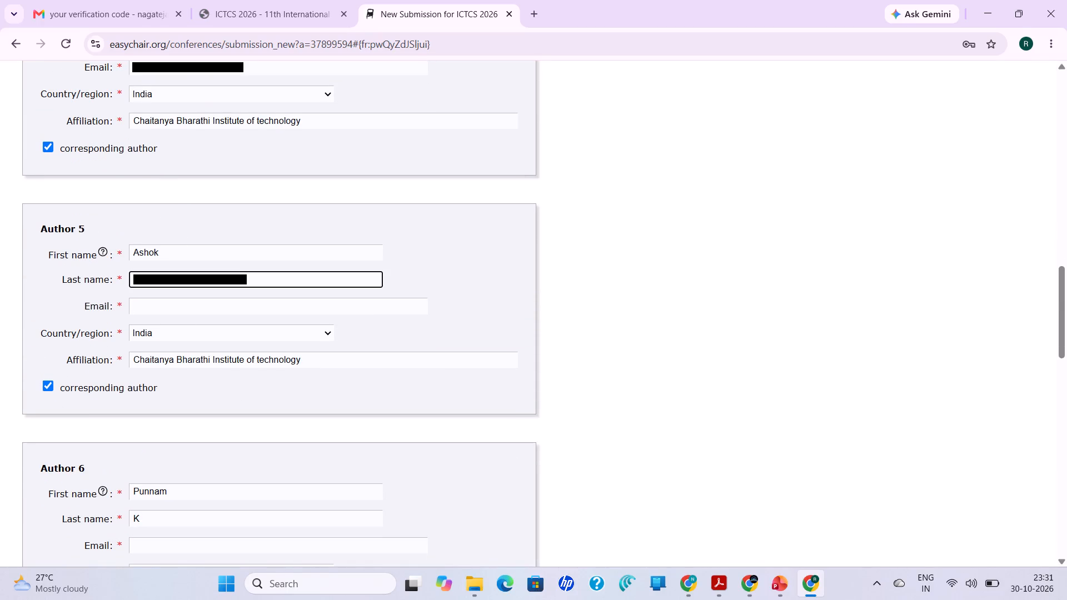
# Replace Author 5's first name with the new author's first name and fill the email field with the copied address.
pyautogui.moveTo(169, 254); pyautogui.dragTo(107, 258)
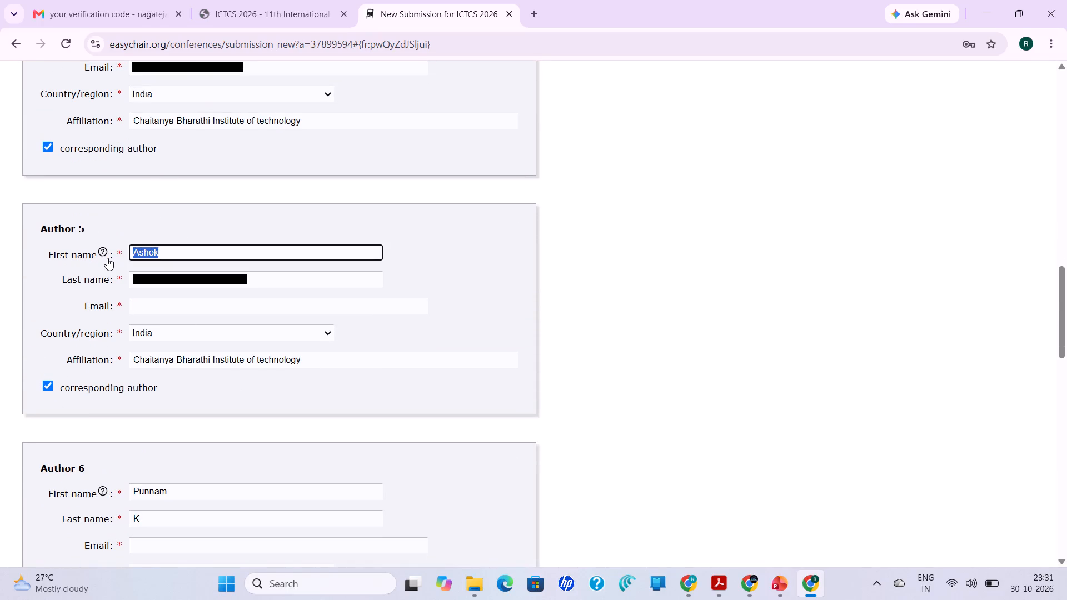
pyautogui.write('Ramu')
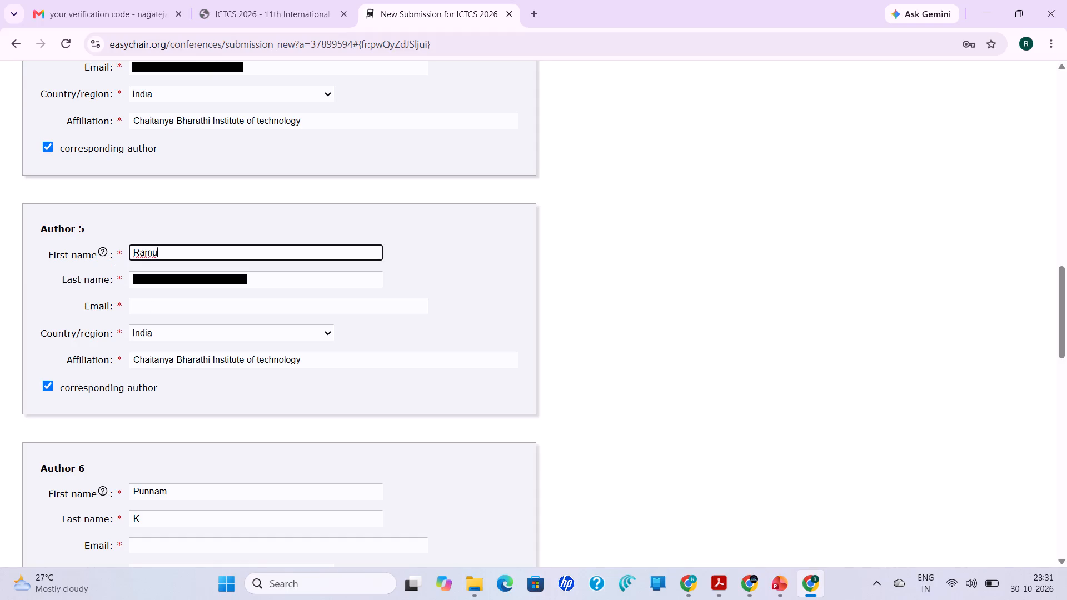
pyautogui.click(152, 307)
pyautogui.hotkey('ctrl', 'v')
# Replace the email address in Author 5's last name field with the new author's surname.
pyautogui.moveTo(253, 279); pyautogui.dragTo(169, 284)
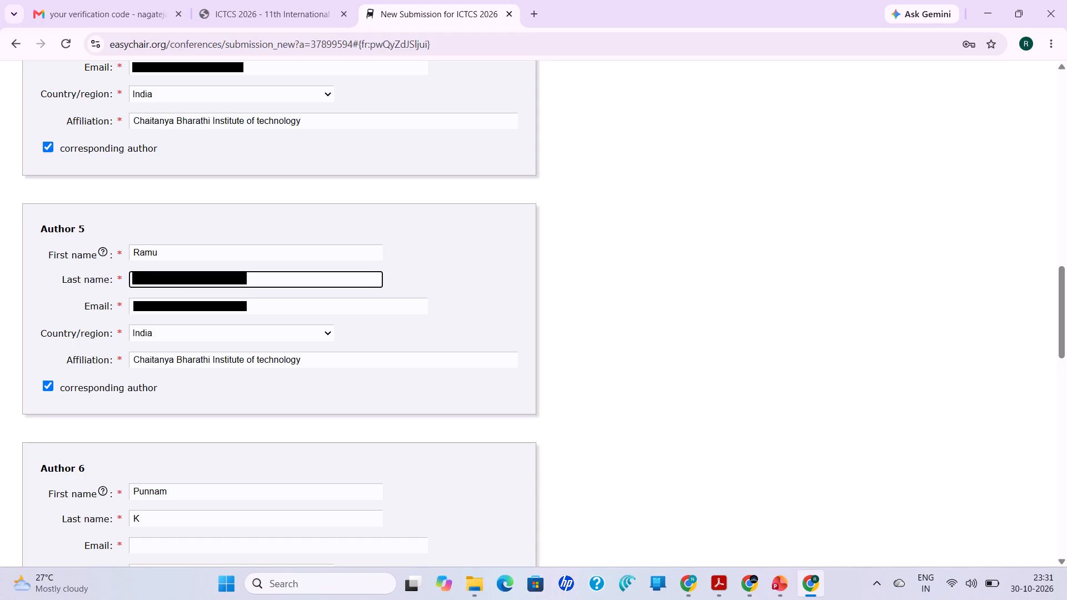
pyautogui.moveTo(169, 284); pyautogui.dragTo(98, 290)
pyautogui.moveTo(98, 290); pyautogui.dragTo(97, 300)
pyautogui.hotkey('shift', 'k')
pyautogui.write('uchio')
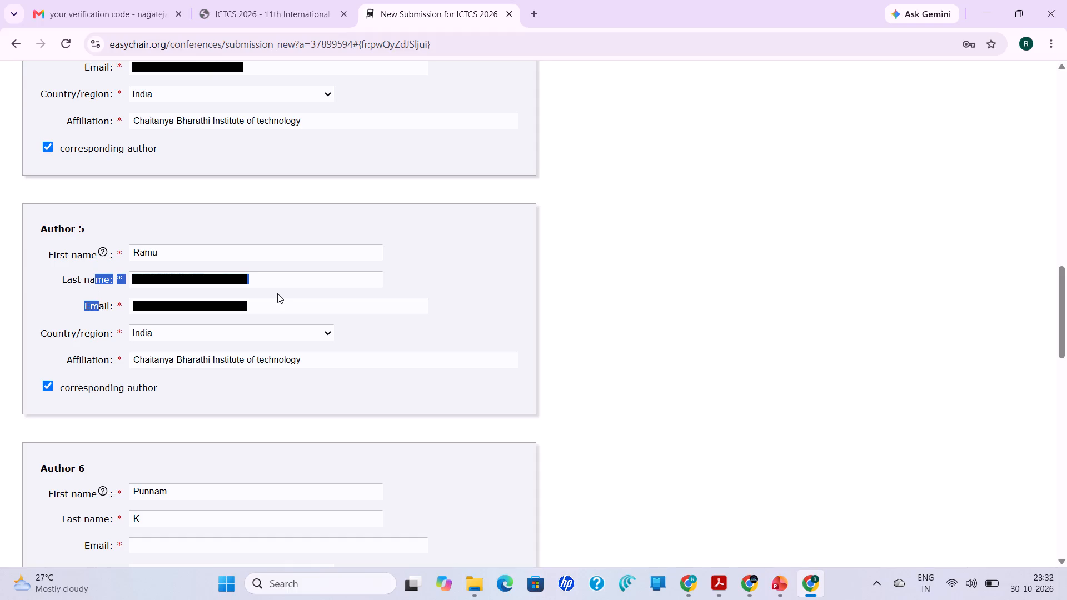
pyautogui.click(277, 293)
pyautogui.moveTo(249, 283); pyautogui.dragTo(131, 285)
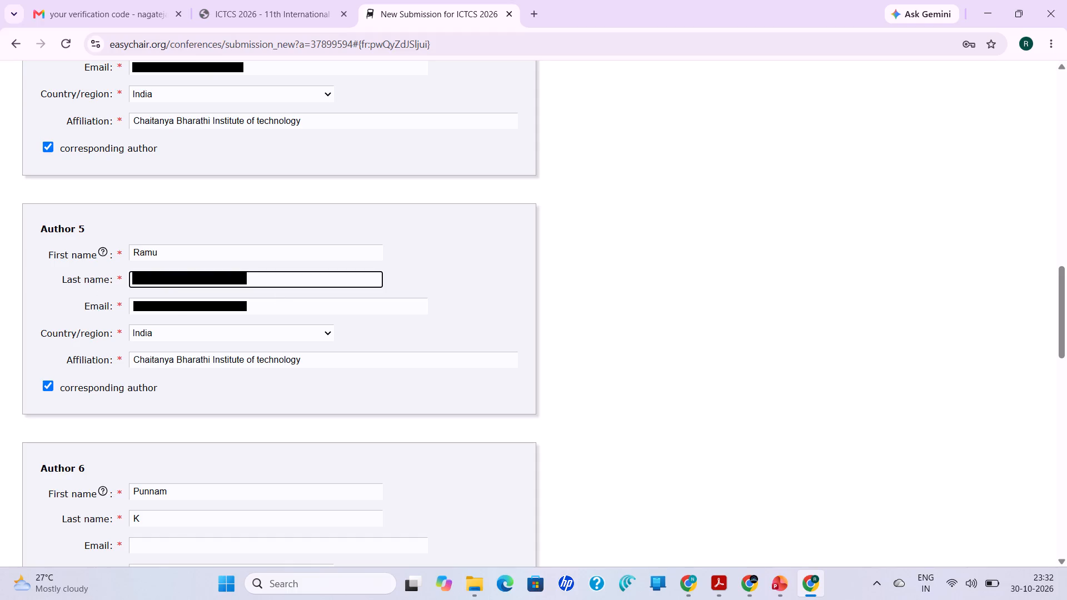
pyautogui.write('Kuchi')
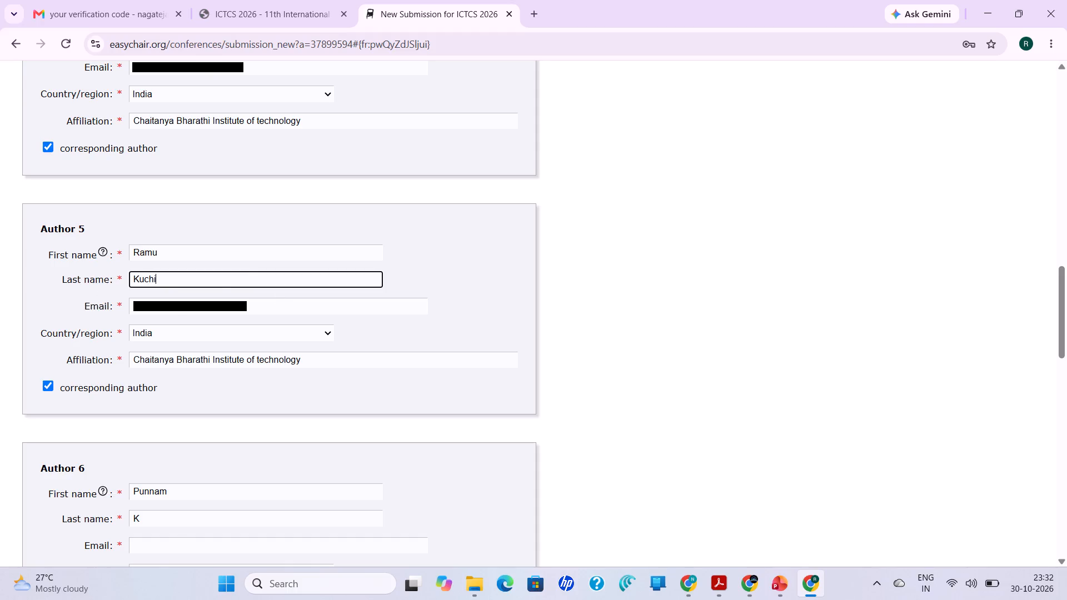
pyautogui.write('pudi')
# Replace the Author 6 name with the new author's two-part first name and the last-name initial N.
pyautogui.scroll(-2, 188, 318)
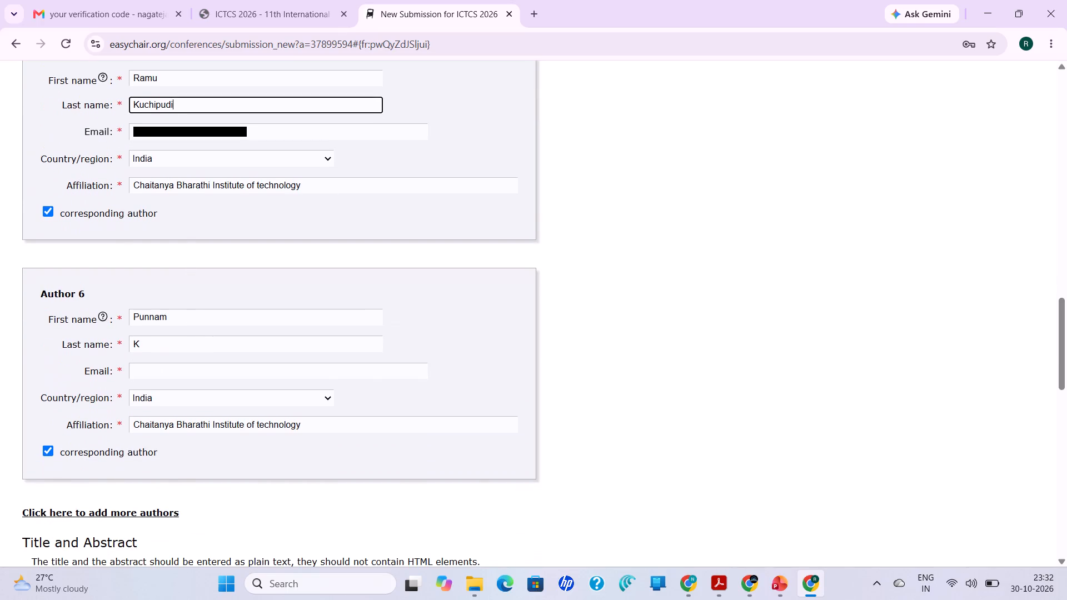
pyautogui.moveTo(180, 318); pyautogui.dragTo(98, 321)
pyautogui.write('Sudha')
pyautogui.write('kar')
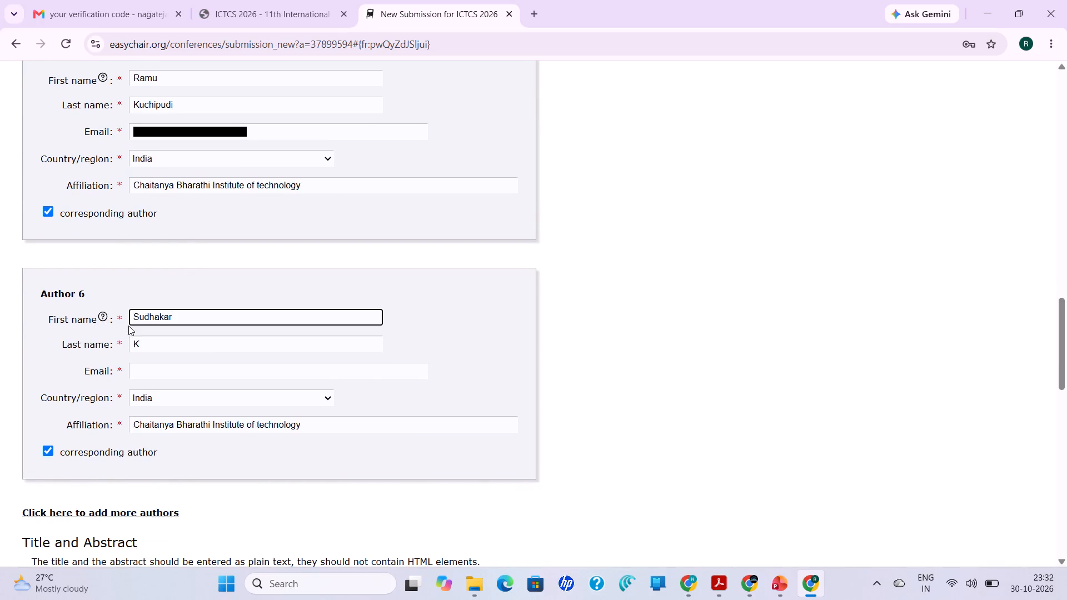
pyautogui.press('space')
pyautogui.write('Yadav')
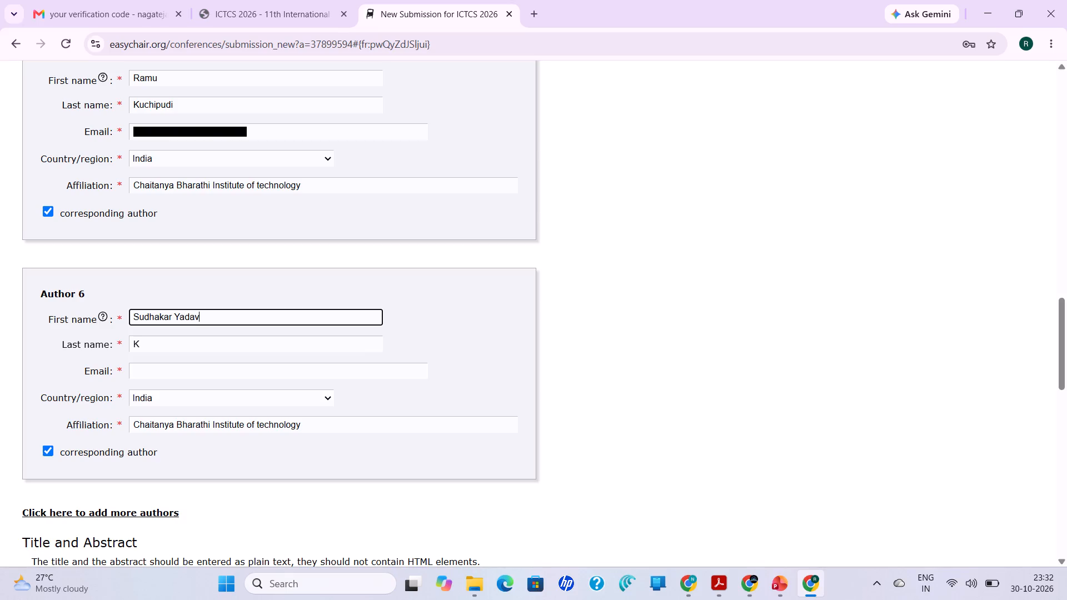
pyautogui.moveTo(152, 344); pyautogui.dragTo(95, 348)
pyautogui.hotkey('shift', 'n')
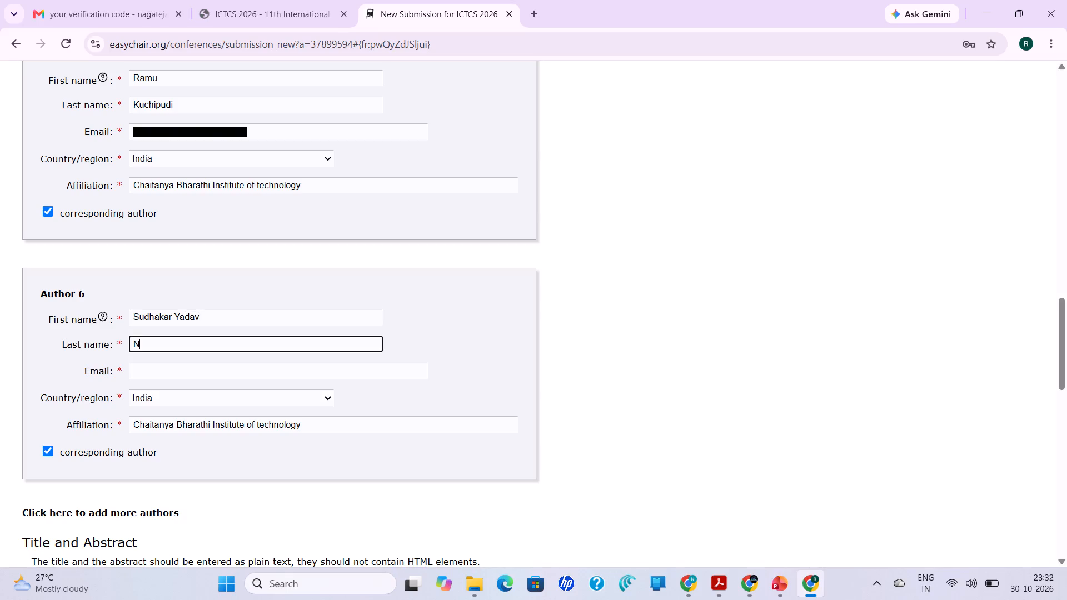
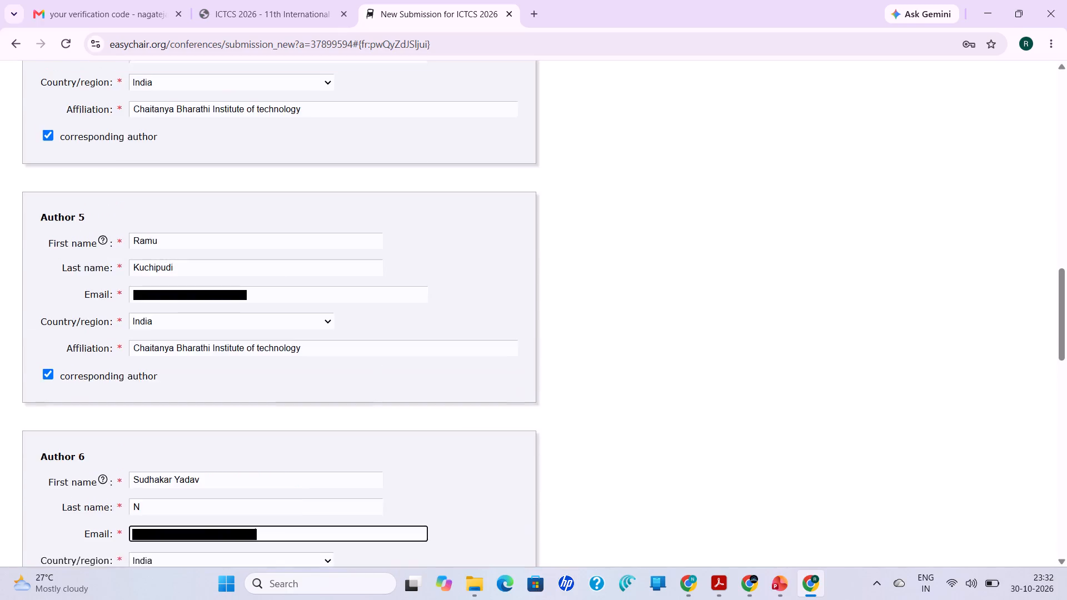
# Review the completed author entries from Author 6 back up to Author 1.
pyautogui.scroll(1, 164, 243)
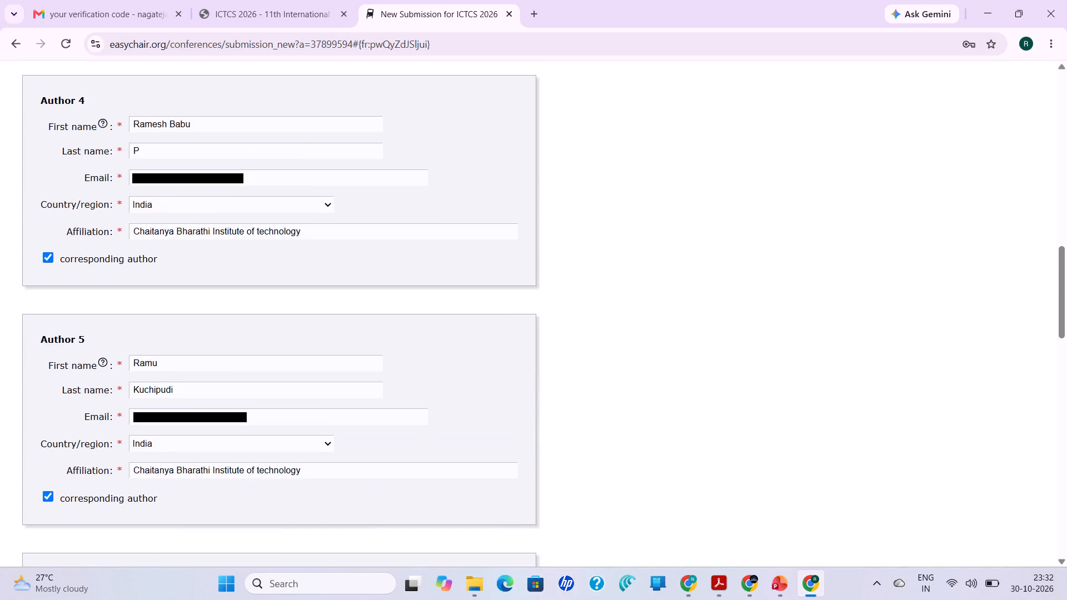
pyautogui.scroll(4, 178, 184)
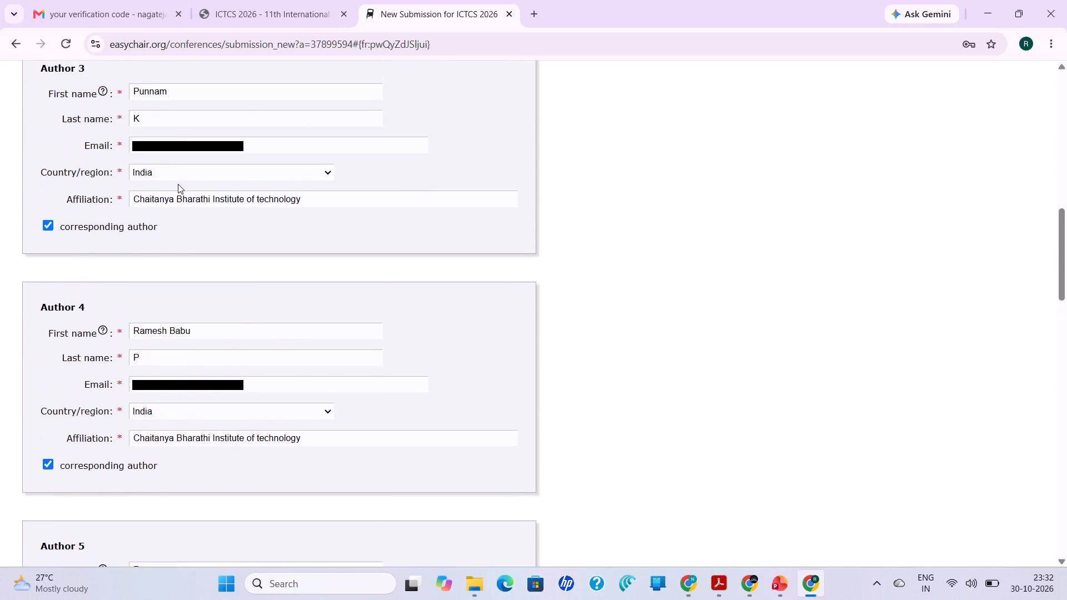
pyautogui.scroll(3, 178, 184)
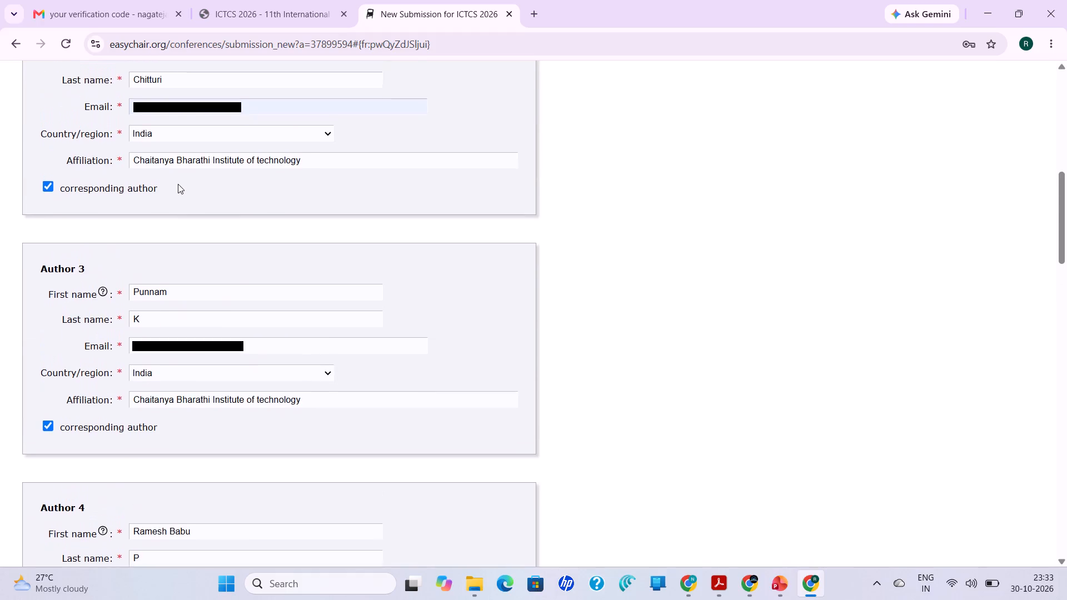
pyautogui.scroll(4, 178, 184)
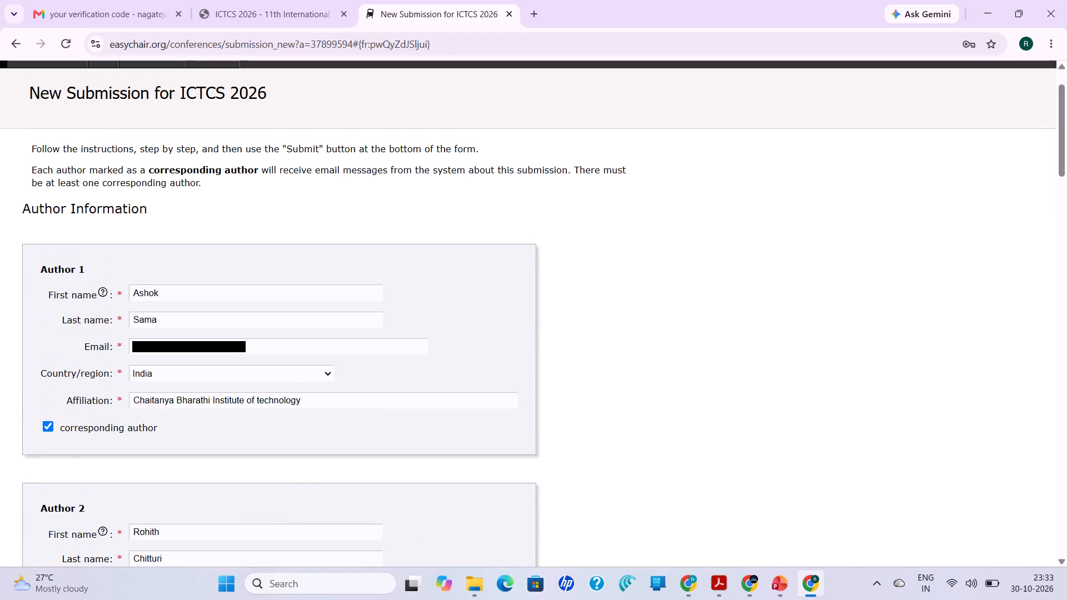
# Replace the submission title with "Confidence Guided Hierarchical Semantic Alignment for Mamba Based Low Dose CT Denoising", copied from main.tex in Overleaf.
pyautogui.scroll(-10, 178, 184)
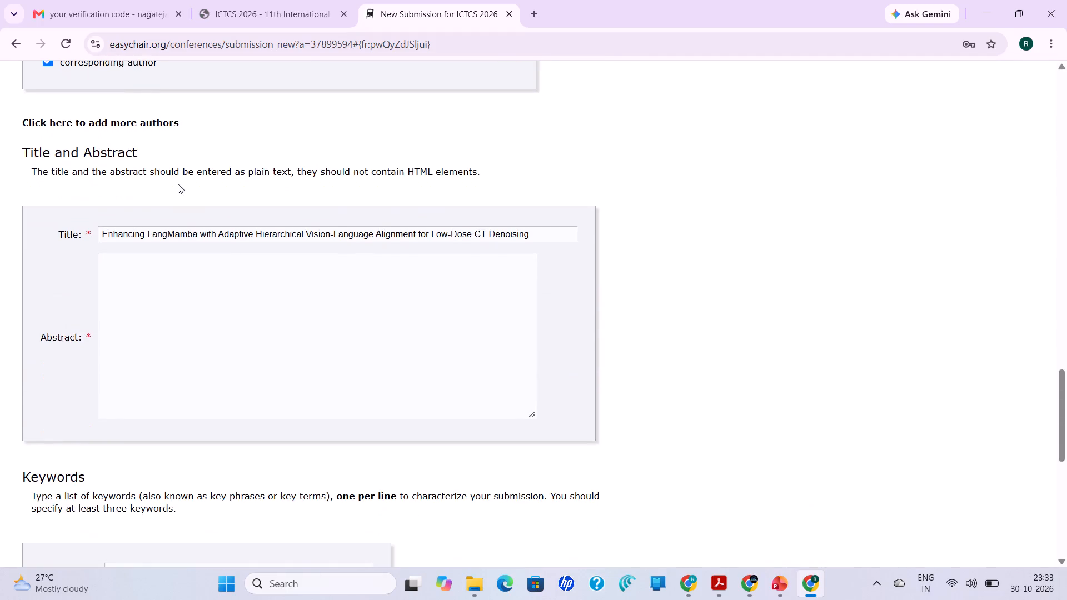
pyautogui.moveTo(545, 236); pyautogui.dragTo(112, 246)
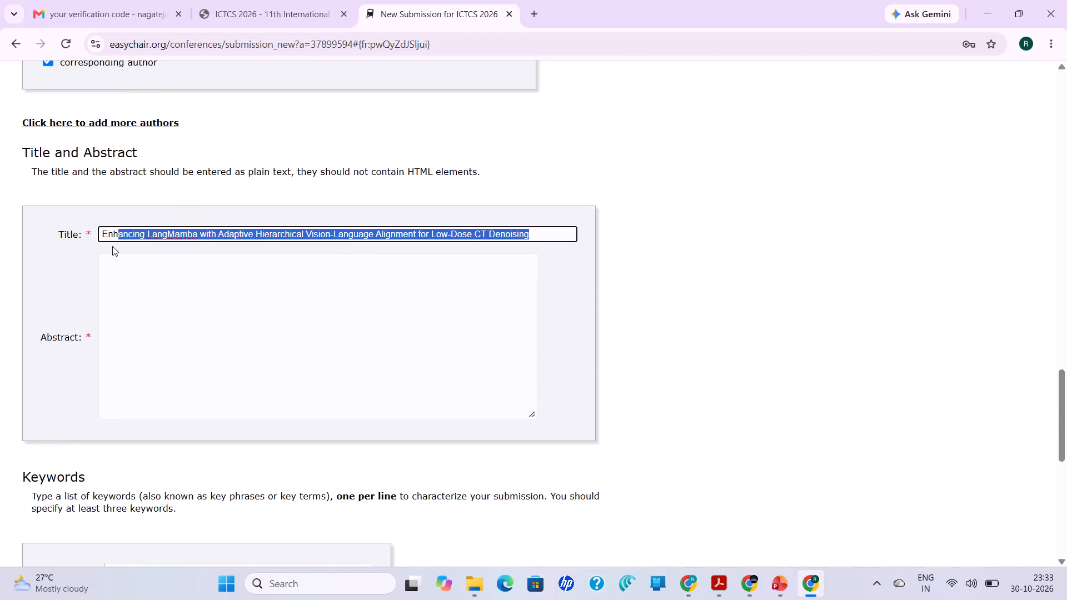
pyautogui.moveTo(112, 246); pyautogui.dragTo(99, 246)
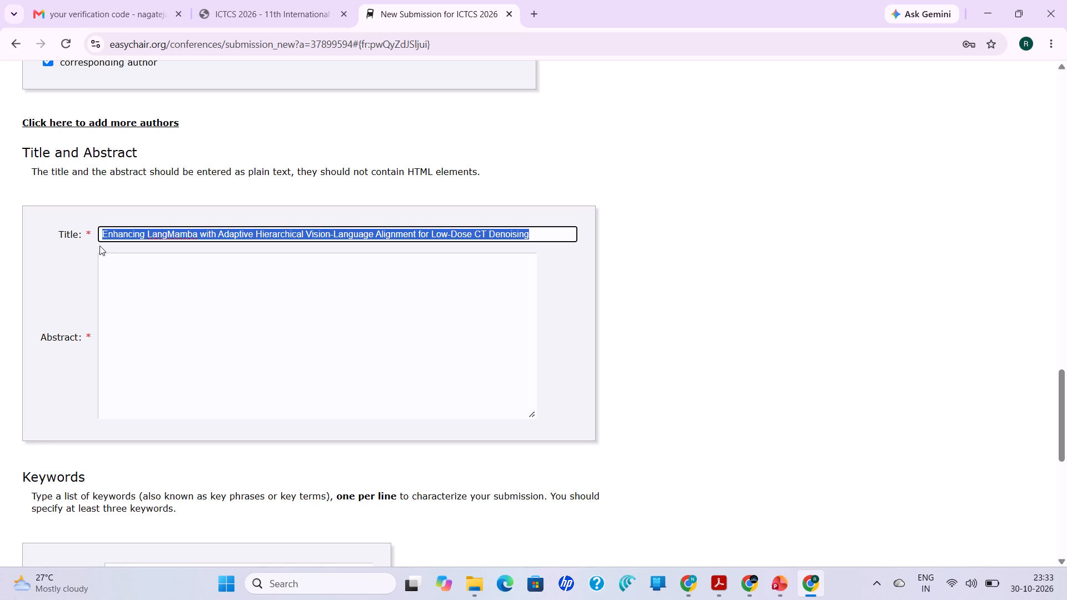
pyautogui.moveTo(99, 246); pyautogui.dragTo(106, 248)
pyautogui.hotkey('alt', 'Tab')
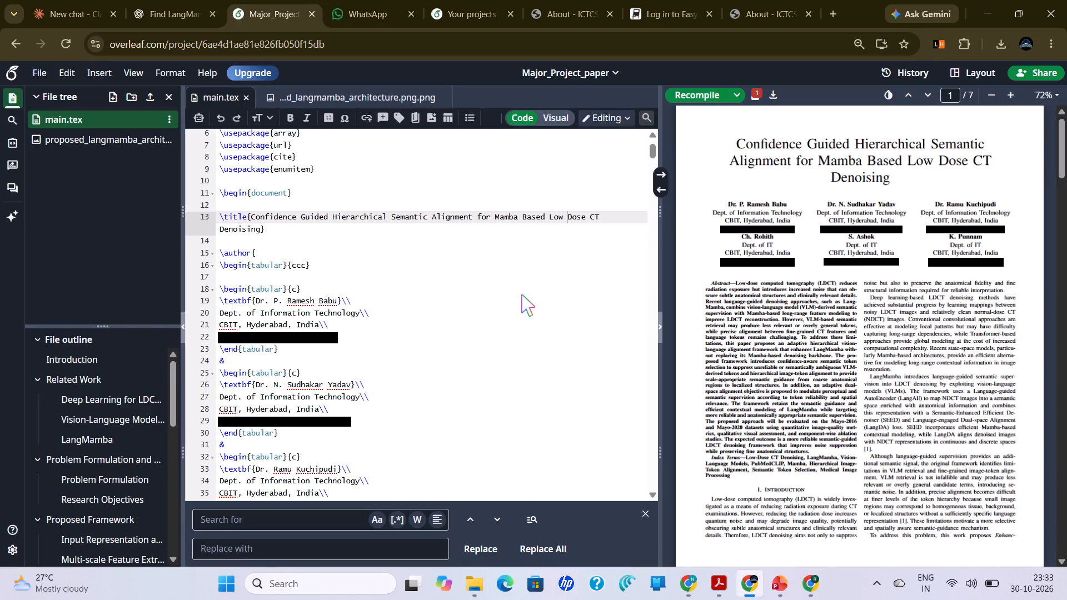
pyautogui.scroll(6, 521, 294)
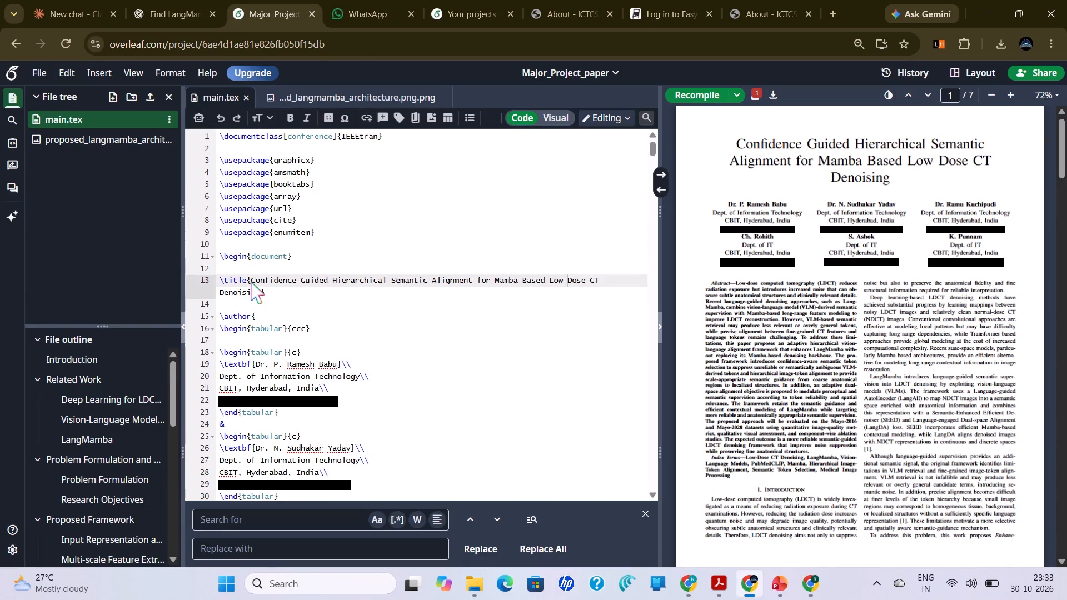
pyautogui.moveTo(251, 282); pyautogui.dragTo(264, 294)
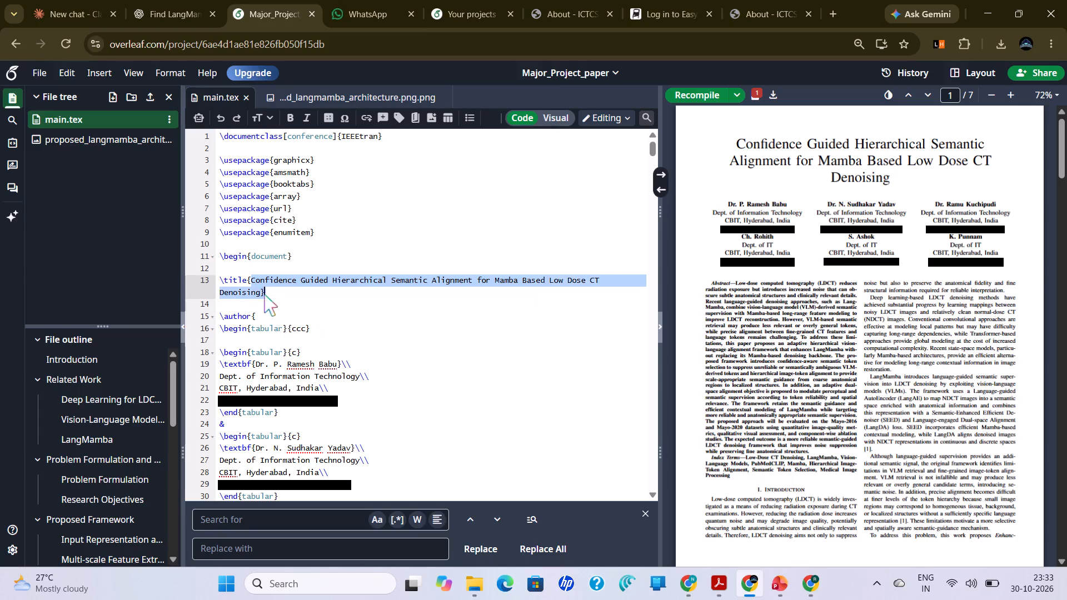
pyautogui.moveTo(264, 294); pyautogui.dragTo(261, 294)
pyautogui.hotkey('ctrl', 'c')
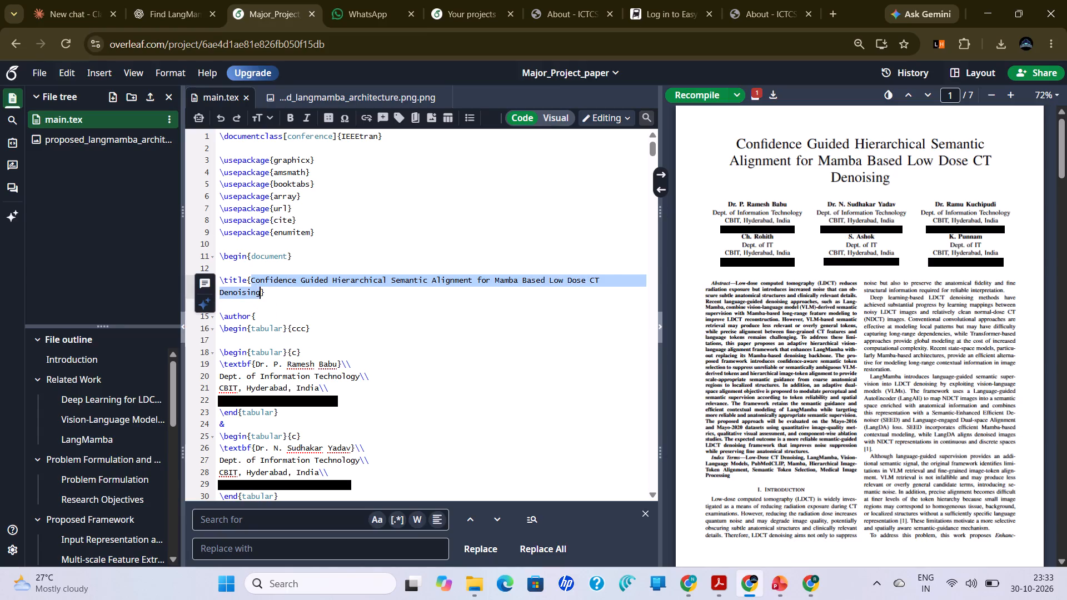
pyautogui.hotkey('alt', 'Tab')
pyautogui.hotkey('ctrl', 'v')
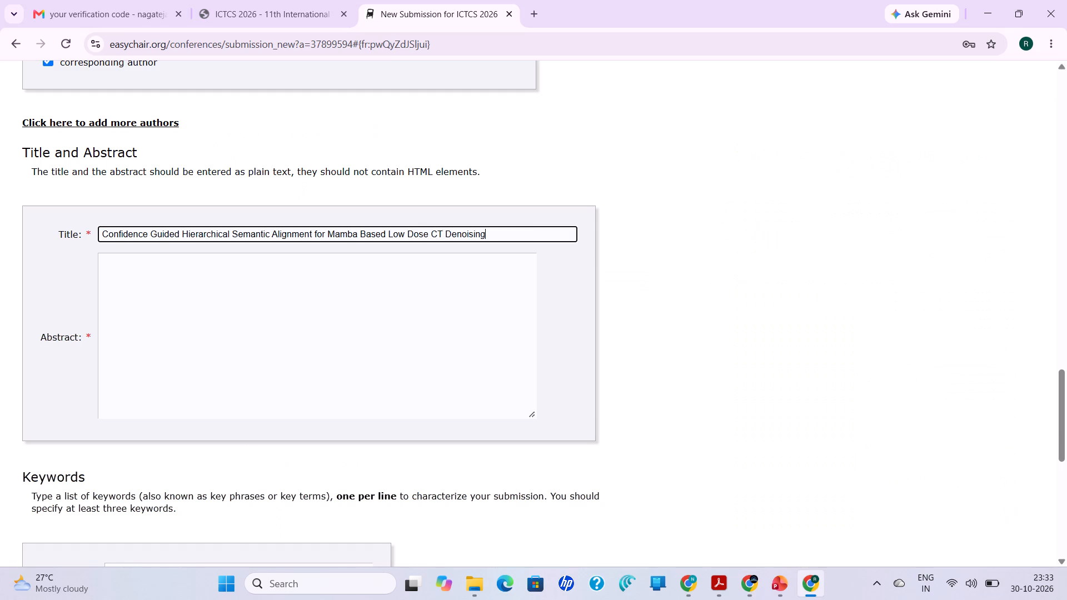
# Fill the submission's empty Abstract field with the full abstract paragraph copied from main.tex in Overleaf.
pyautogui.click(261, 294)
pyautogui.hotkey('alt', 'Tab')
pyautogui.scroll(-4, 261, 294)
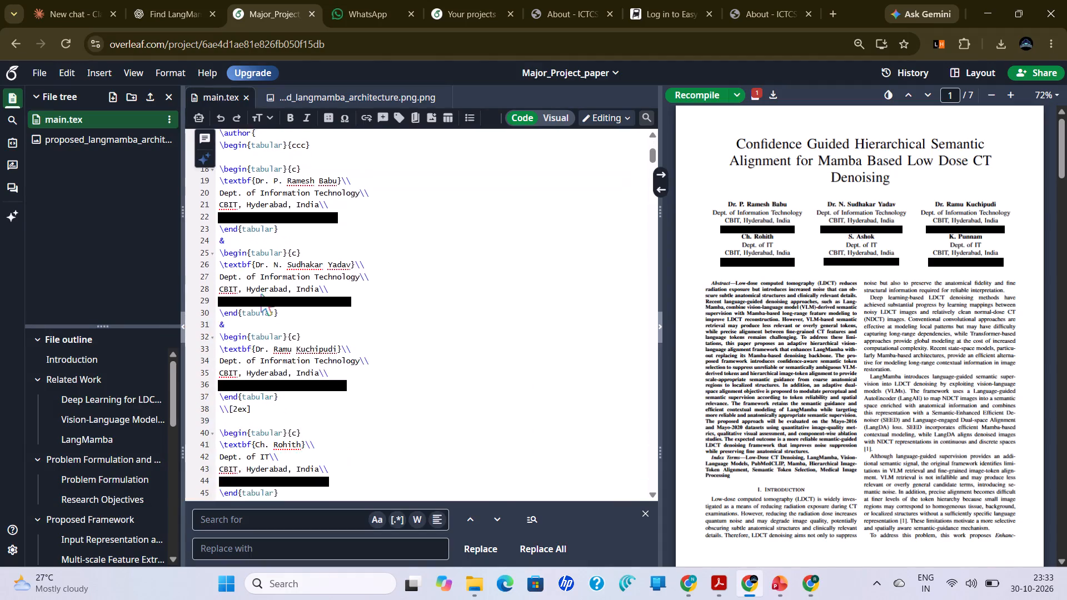
pyautogui.scroll(-5, 261, 294)
pyautogui.scroll(1, 261, 294)
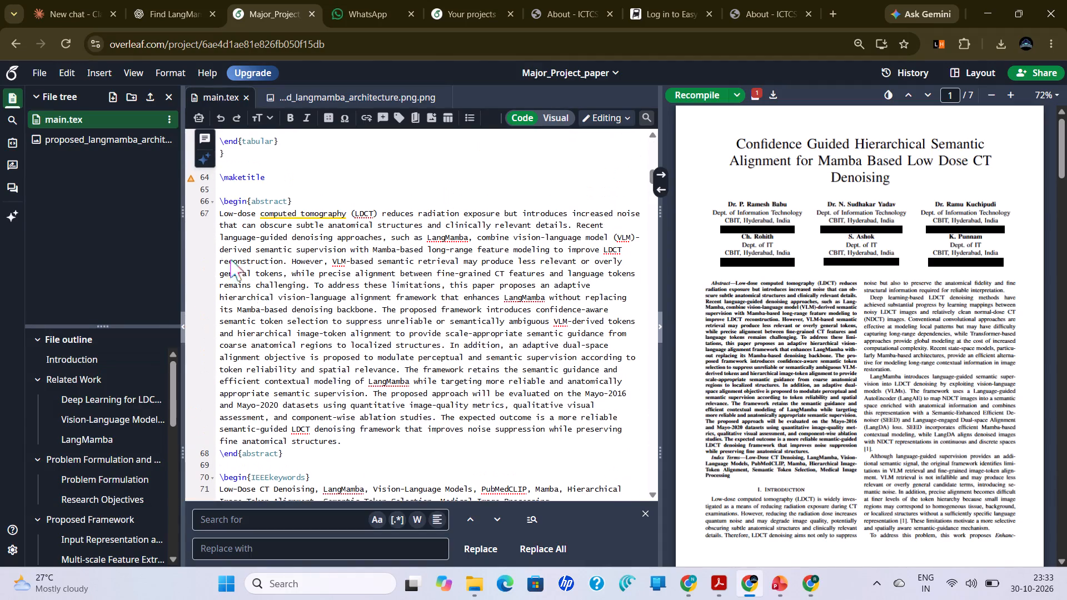
pyautogui.moveTo(219, 214); pyautogui.dragTo(302, 403)
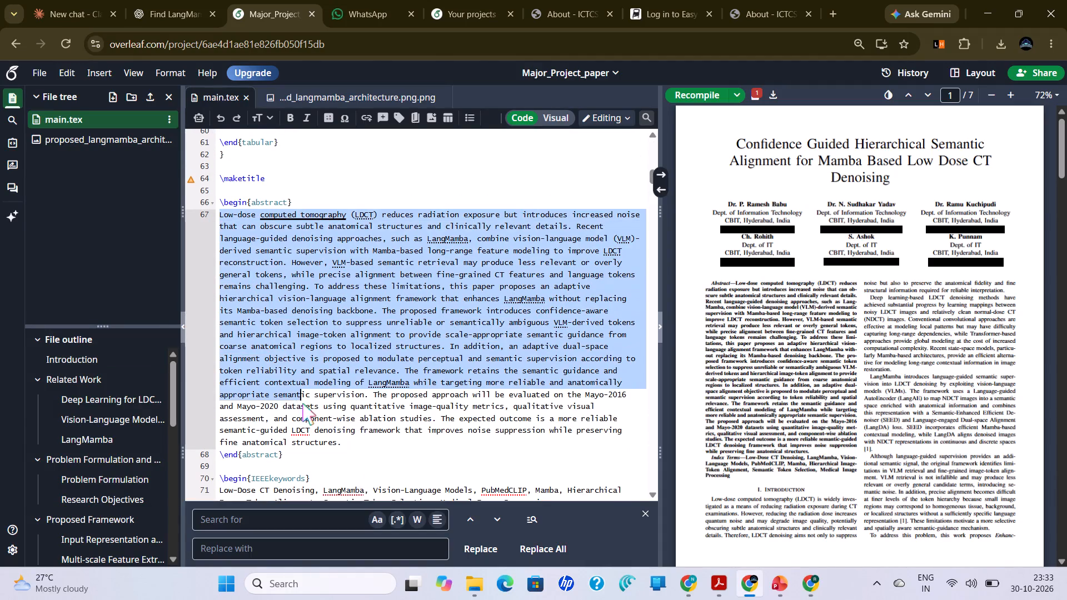
pyautogui.moveTo(302, 403); pyautogui.dragTo(343, 446)
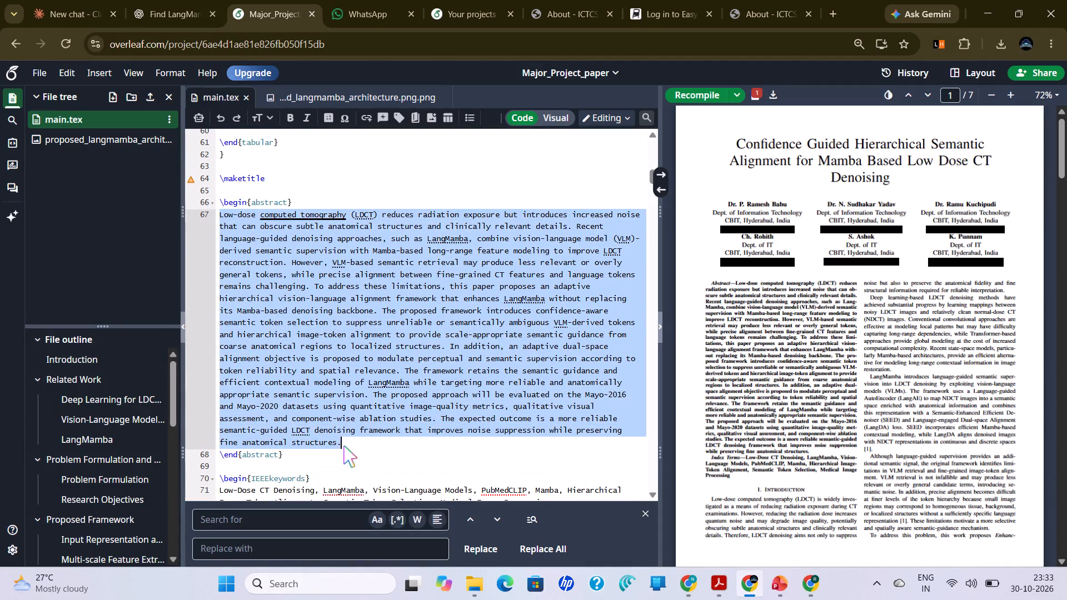
pyautogui.moveTo(343, 446); pyautogui.dragTo(345, 440)
pyautogui.hotkey('ctrl', 'c')
pyautogui.hotkey('alt', 'Tab')
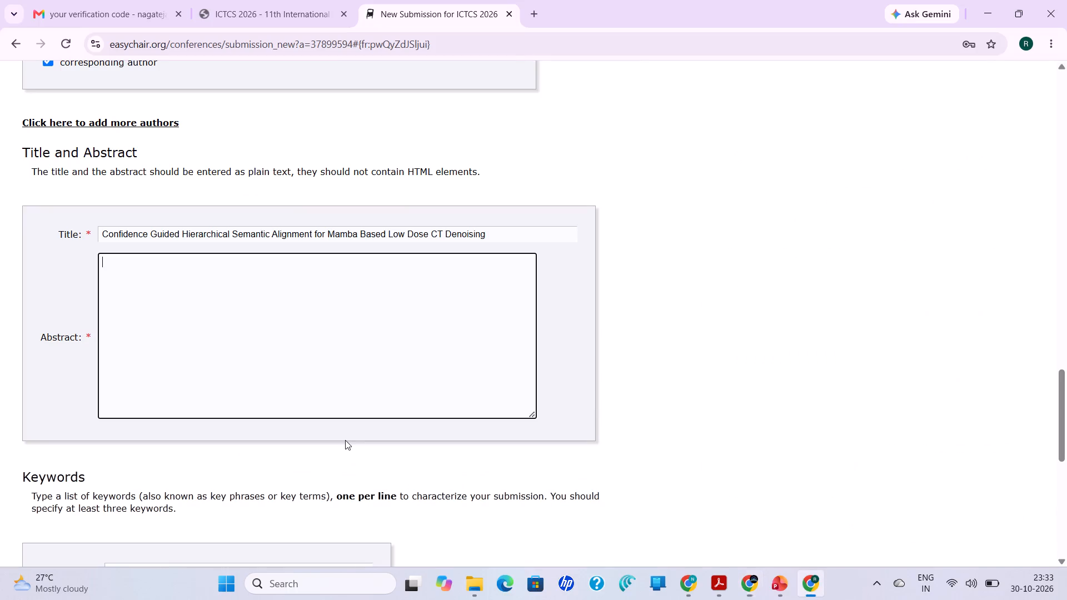
pyautogui.hotkey('ctrl', 'v')
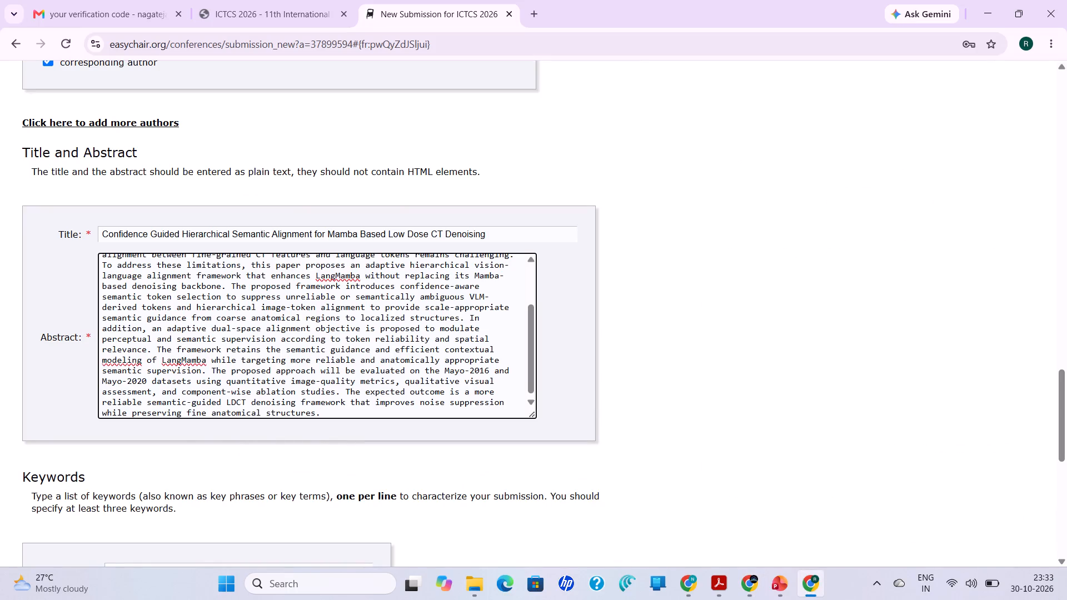
# Replace the hyphens with spaces in "component-wise", "language-guided" and the opening "Low-dose" of the submission abstract.
pyautogui.click(231, 390)
pyautogui.press('BackSpace')
pyautogui.press('space')
pyautogui.scroll(1, 323, 360)
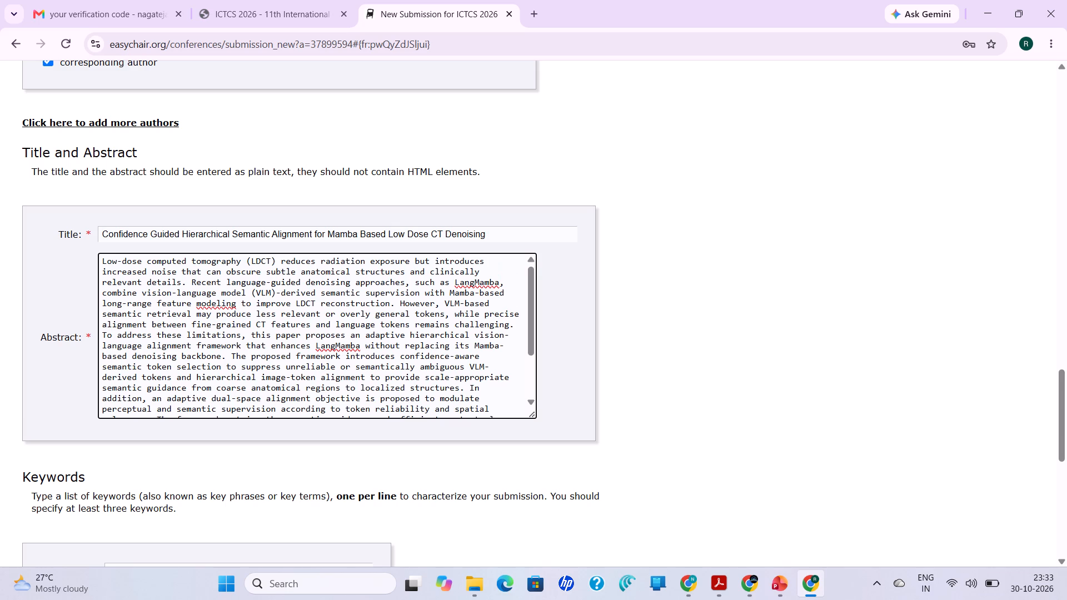
pyautogui.scroll(1, 323, 360)
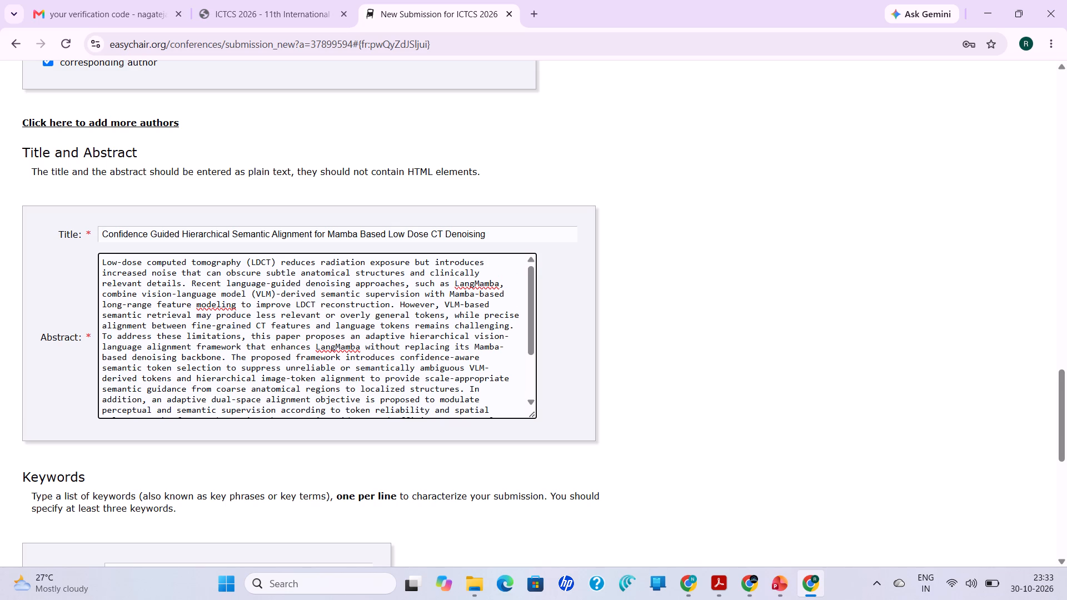
pyautogui.click(270, 284)
pyautogui.press('BackSpace')
pyautogui.press('space')
pyautogui.click(124, 261)
pyautogui.press('BackSpace')
pyautogui.press('space')
# Replace the hyphens with spaces in the abstract's first "Mamba-based", "VLM-based", first "vision-language" and "long-range".
pyautogui.click(481, 297)
pyautogui.press('BackSpace')
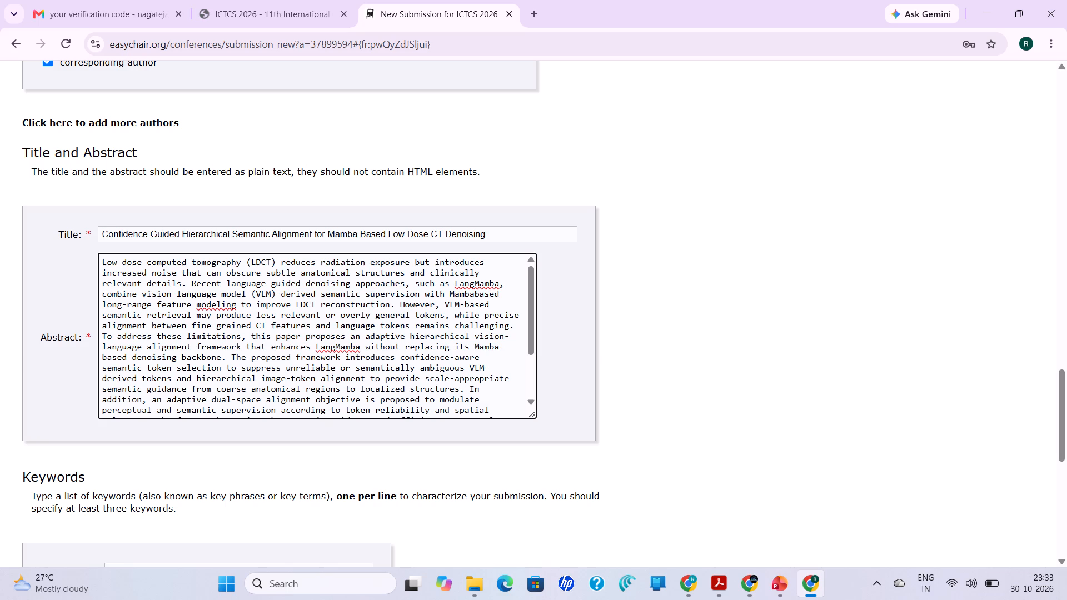
pyautogui.press('space')
pyautogui.click(466, 302)
pyautogui.press('BackSpace')
pyautogui.press('space')
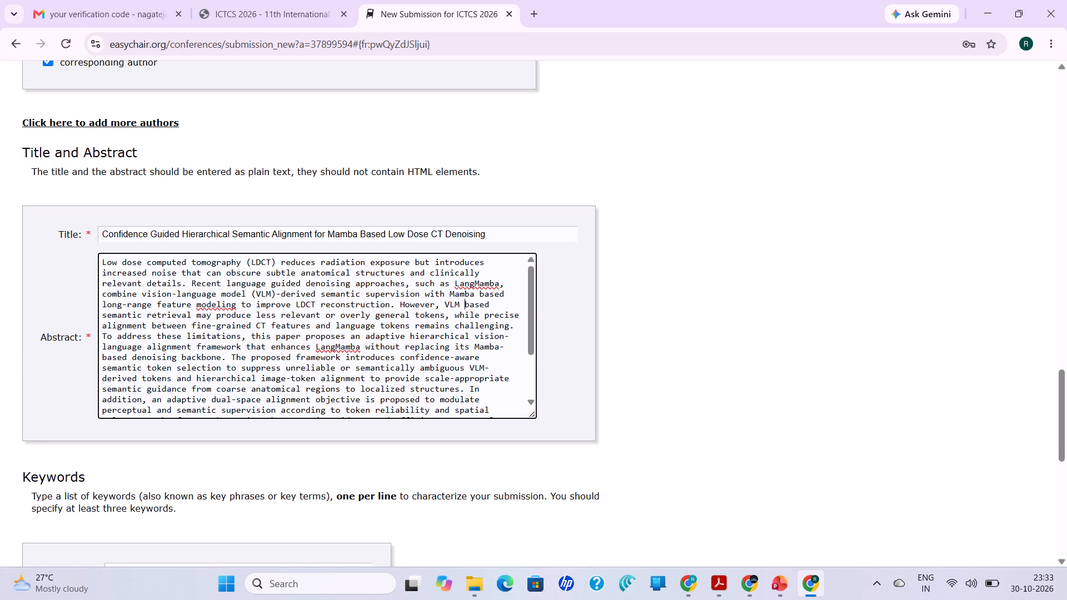
pyautogui.click(179, 296)
pyautogui.press('BackSpace')
pyautogui.press('space')
pyautogui.click(128, 304)
pyautogui.press('BackSpace')
pyautogui.press('space')
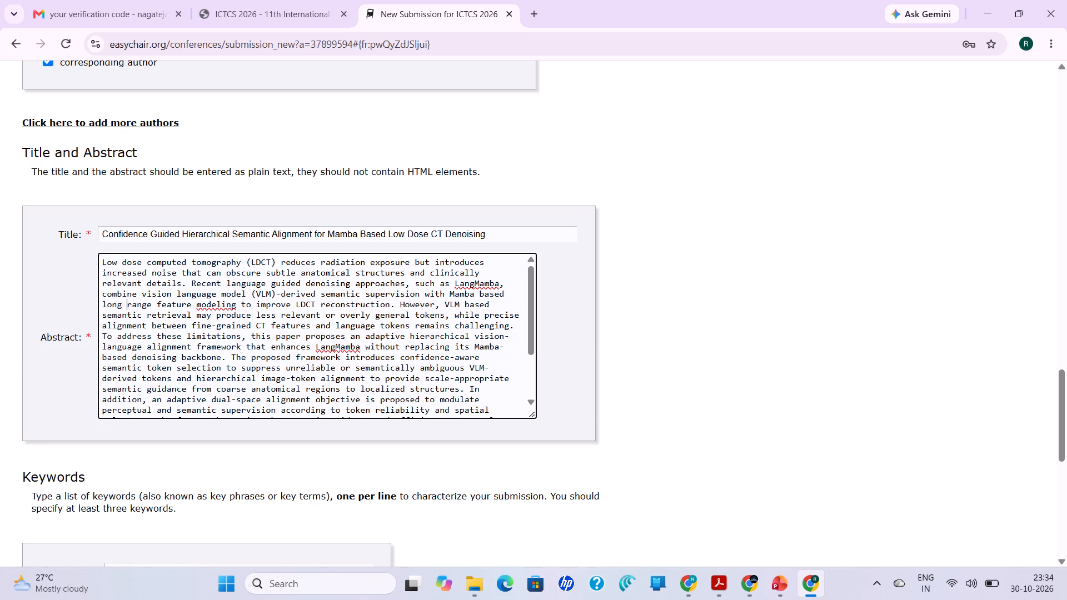
# Replace the hyphens with spaces in the abstract's "fine-grained", second "vision-language", second "Mamba-based" and "VLM-derived".
pyautogui.click(215, 328)
pyautogui.press('BackSpace')
pyautogui.press('space')
pyautogui.click(508, 332)
pyautogui.press('BackSpace')
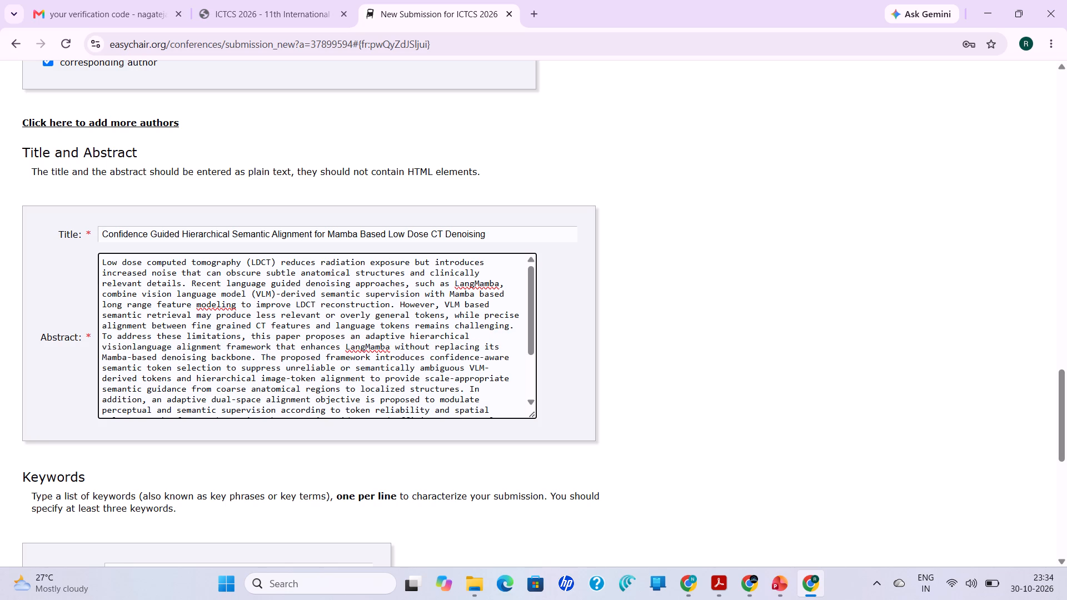
pyautogui.press('space')
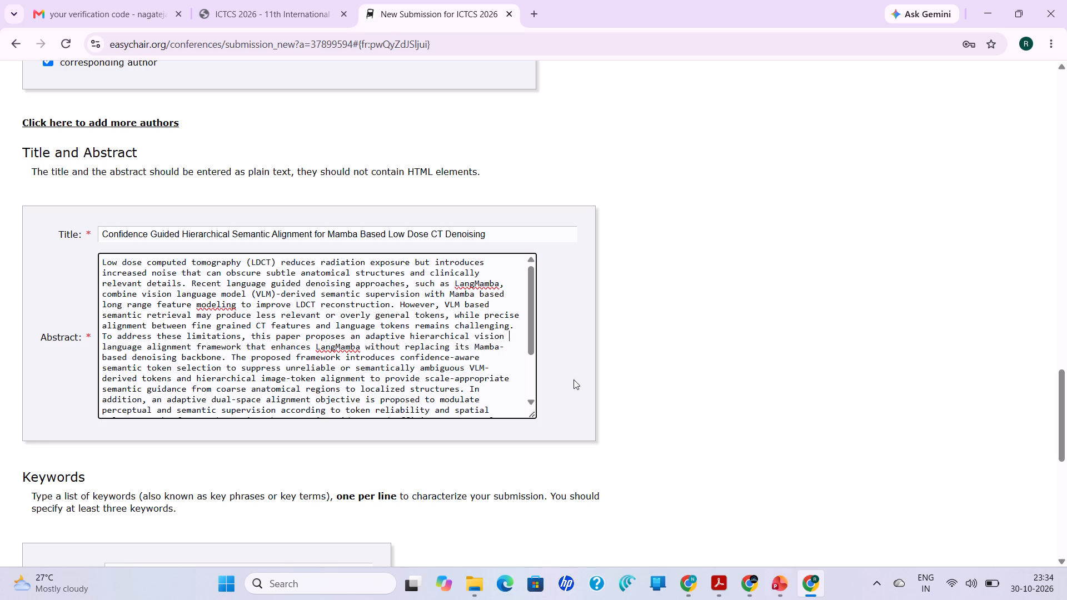
pyautogui.click(506, 348)
pyautogui.press('BackSpace')
pyautogui.press('space')
pyautogui.click(494, 367)
pyautogui.press('BackSpace')
pyautogui.press('space')
# Replace the hyphens with spaces in the abstract's "scale-appropriate", "image-token", "dual-space" and "(VLM)-derived".
pyautogui.click(452, 376)
pyautogui.press('BackSpace')
pyautogui.press('space')
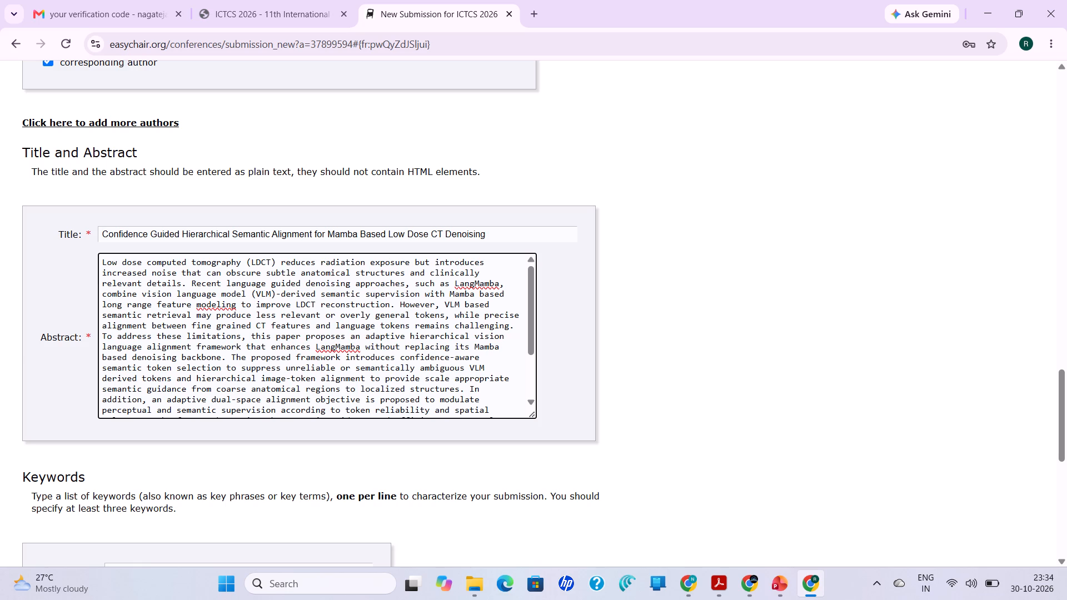
pyautogui.click(290, 383)
pyautogui.press('BackSpace')
pyautogui.press('space')
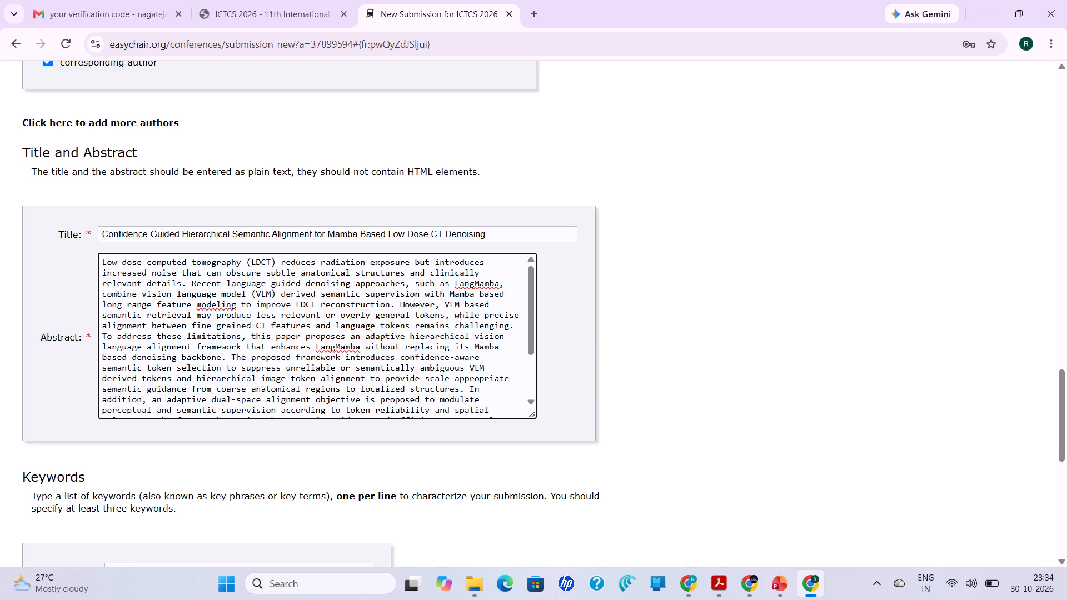
pyautogui.click(236, 400)
pyautogui.press('BackSpace')
pyautogui.press('space')
pyautogui.click(281, 293)
pyautogui.press('BackSpace')
pyautogui.press('space')
# Replace the hyphens with spaces in "image-quality", "semantic-guided" and "Mayo-2020" near the end of the submission abstract.
pyautogui.scroll(-1, 248, 377)
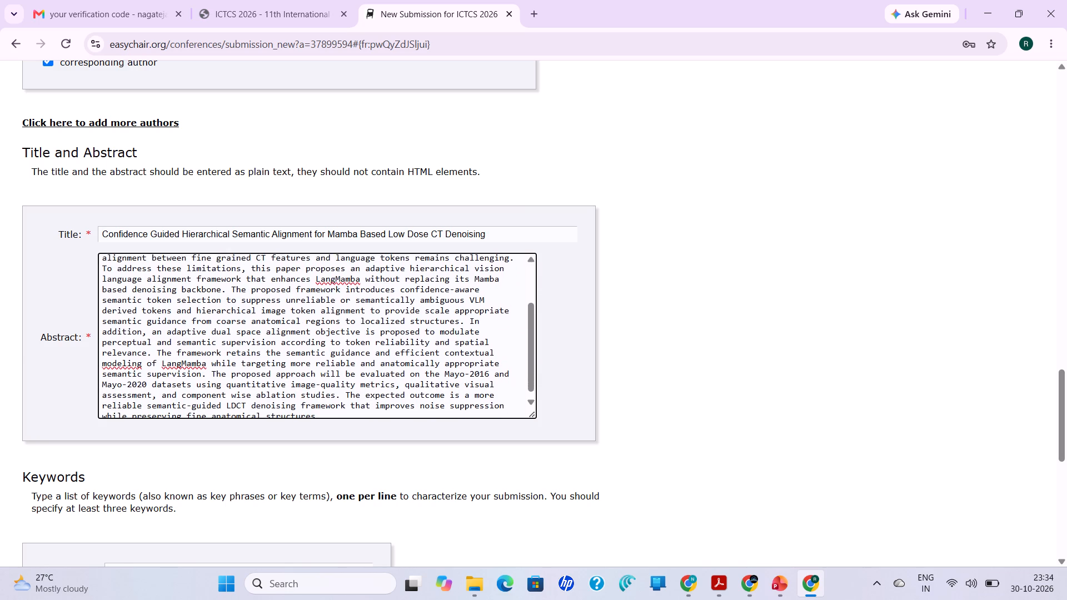
pyautogui.scroll(-1, 248, 377)
pyautogui.click(320, 377)
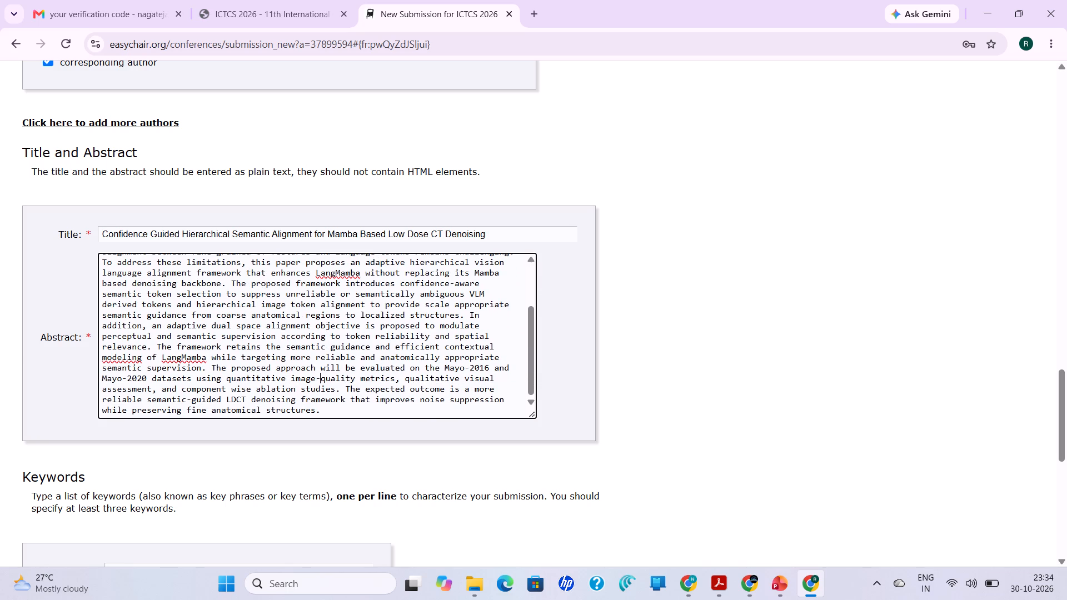
pyautogui.press('BackSpace')
pyautogui.press('space')
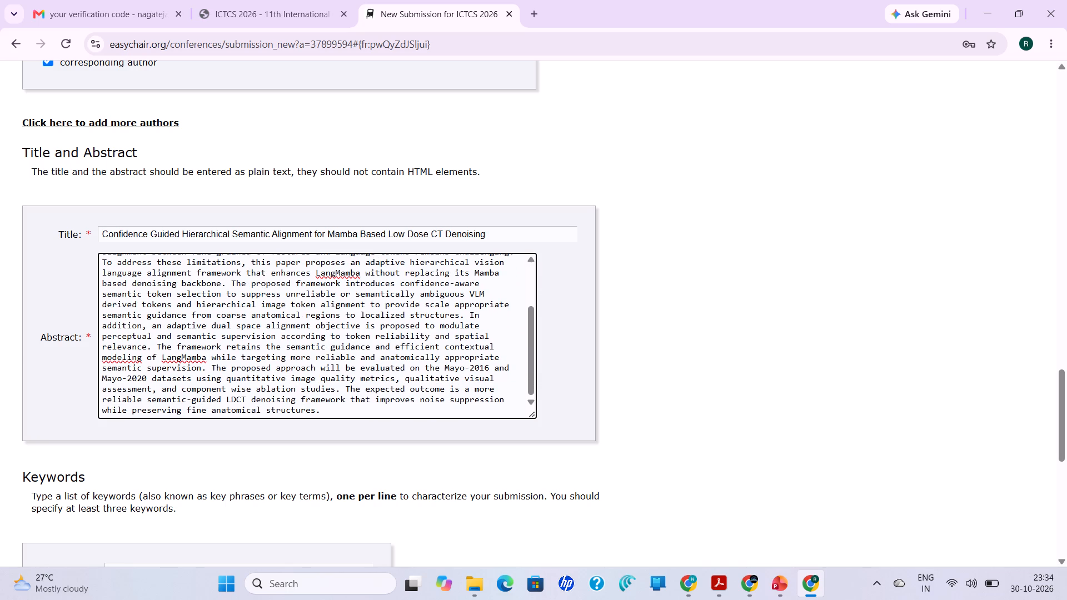
pyautogui.click(193, 399)
pyautogui.press('BackSpace')
pyautogui.press('space')
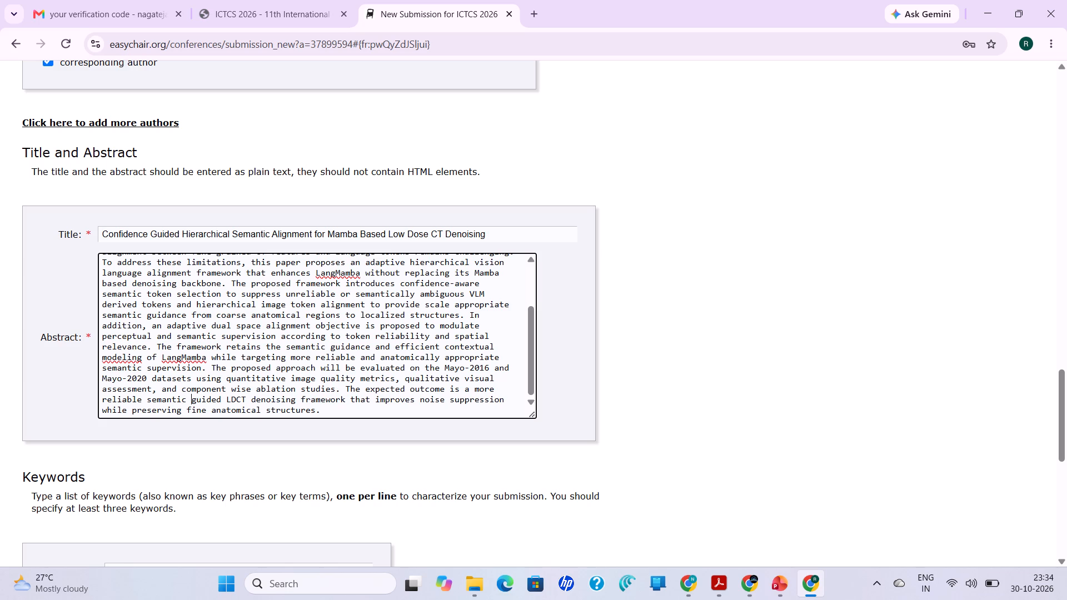
pyautogui.click(126, 382)
pyautogui.press('BackSpace')
pyautogui.press('space')
# Fill the submission's empty Keywords field with the IEEEkeywords list copied from main.tex in Overleaf, and end it with a period.
pyautogui.scroll(-3, 180, 372)
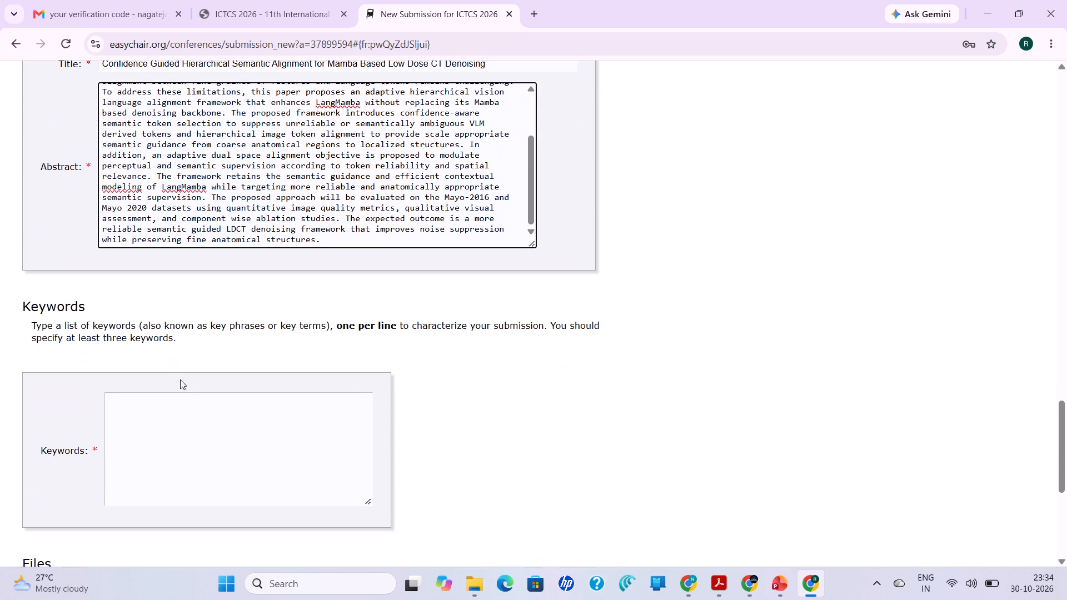
pyautogui.click(185, 416)
pyautogui.hotkey('alt', 'Tab')
pyautogui.scroll(-1, 185, 416)
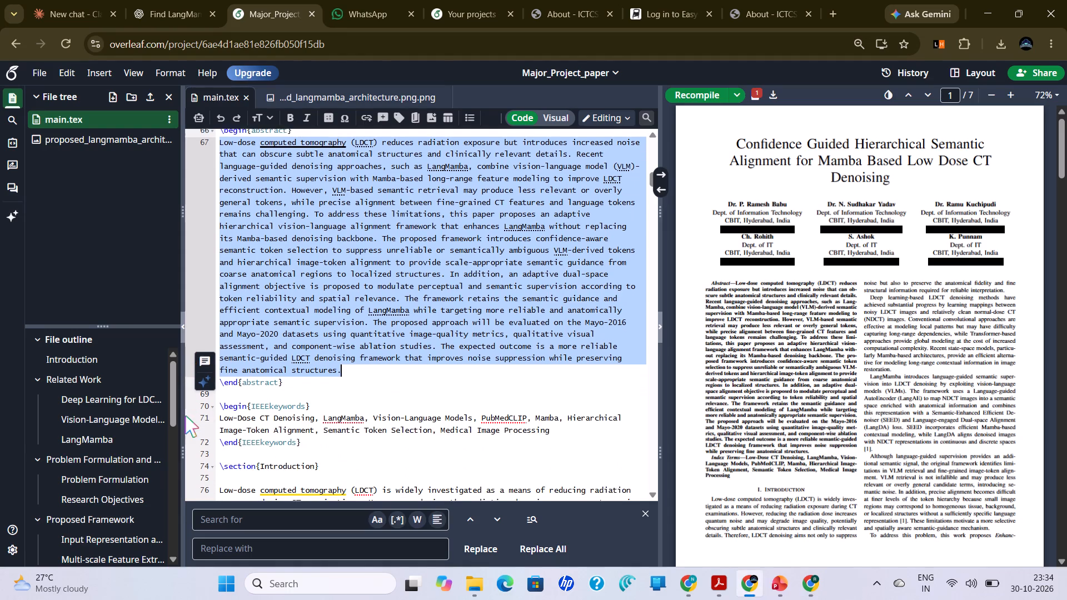
pyautogui.scroll(-1, 185, 416)
pyautogui.scroll(-1, 229, 407)
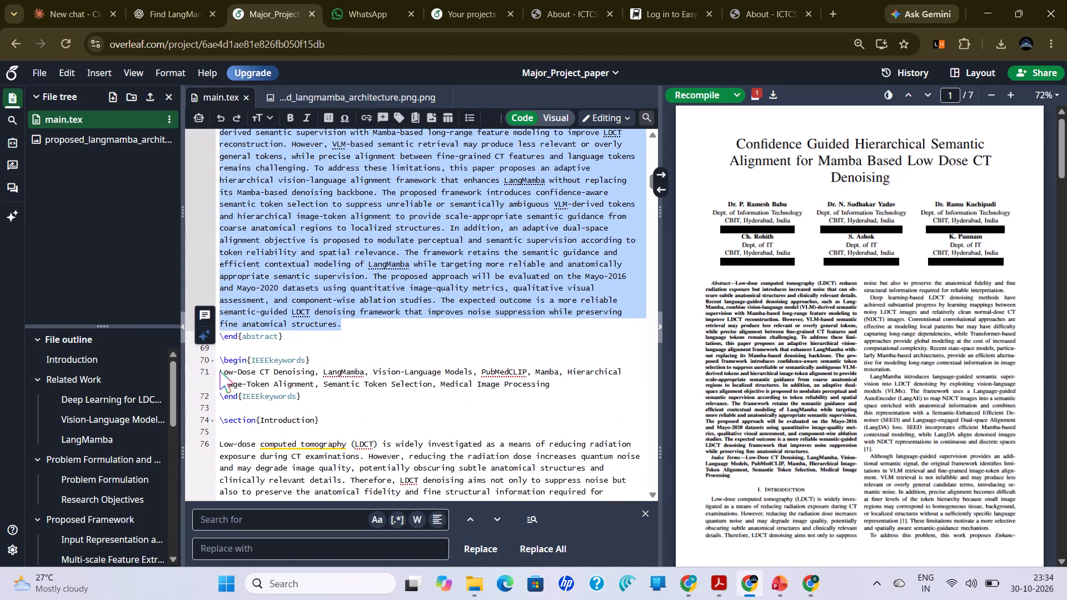
pyautogui.moveTo(220, 371); pyautogui.dragTo(544, 388)
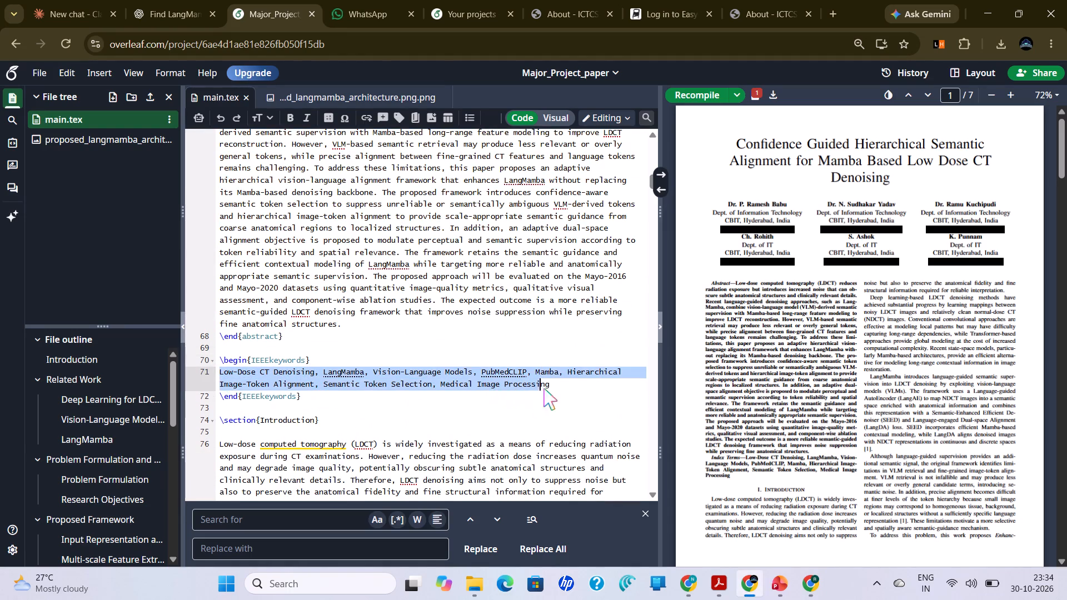
pyautogui.moveTo(544, 388); pyautogui.dragTo(579, 389)
pyautogui.hotkey('ctrl', 'c')
pyautogui.hotkey('alt', 'Tab')
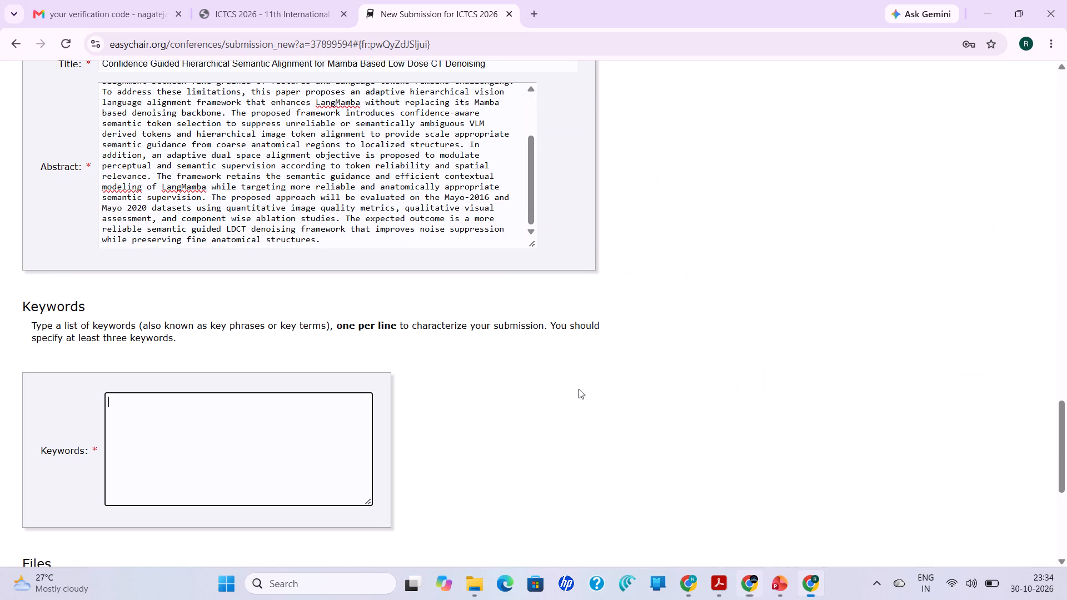
pyautogui.hotkey('ctrl', 'v')
pyautogui.scroll(-1, 285, 466)
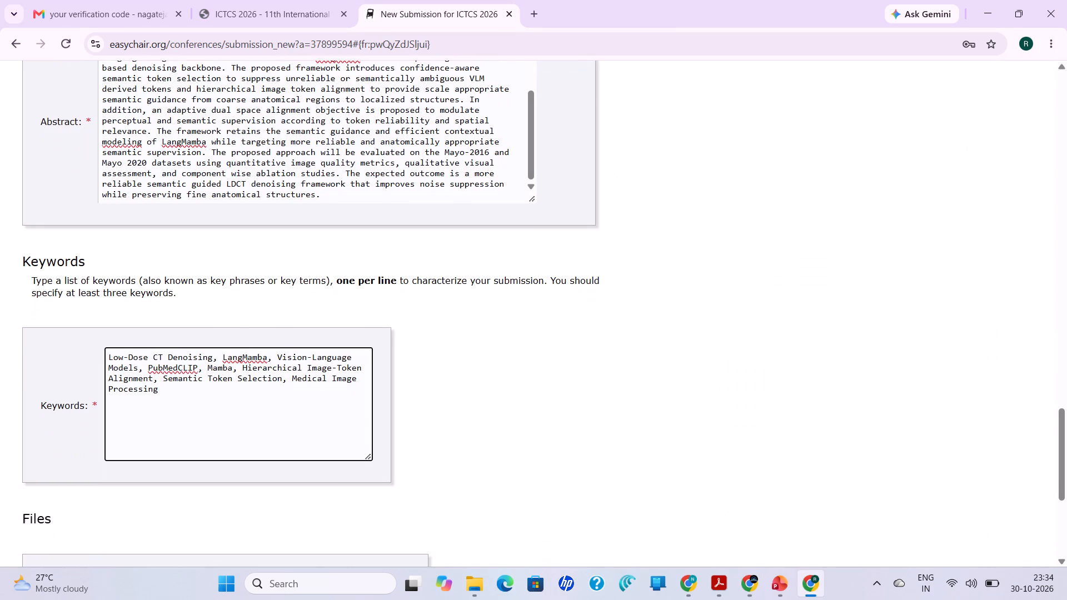
pyautogui.scroll(-3, 285, 466)
pyautogui.press('.')
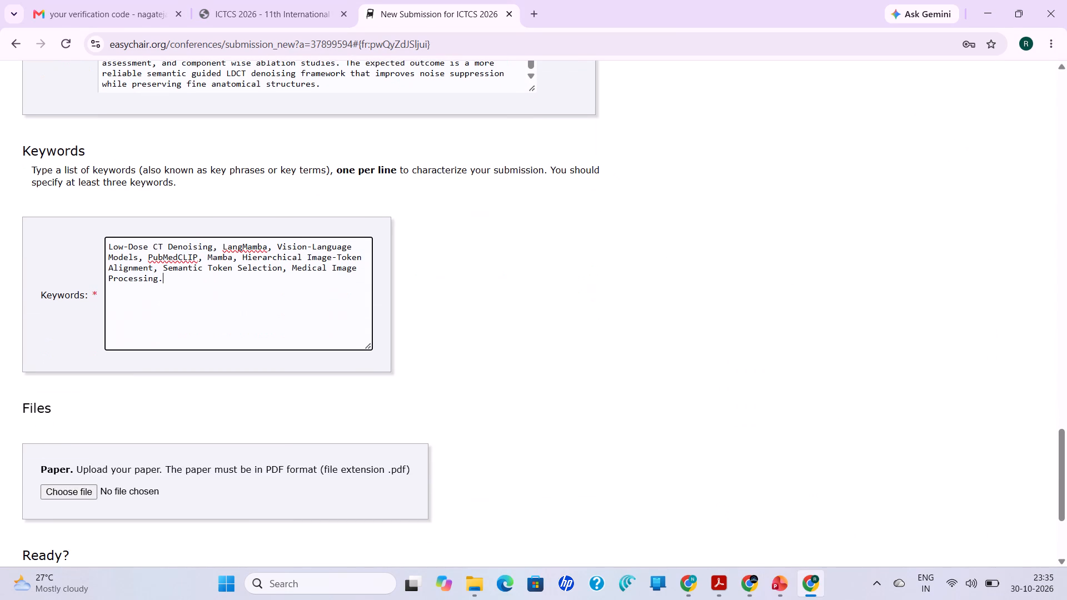
# Close Adobe Acrobat together with all its open PDF documents.
pyautogui.scroll(-1, 290, 427)
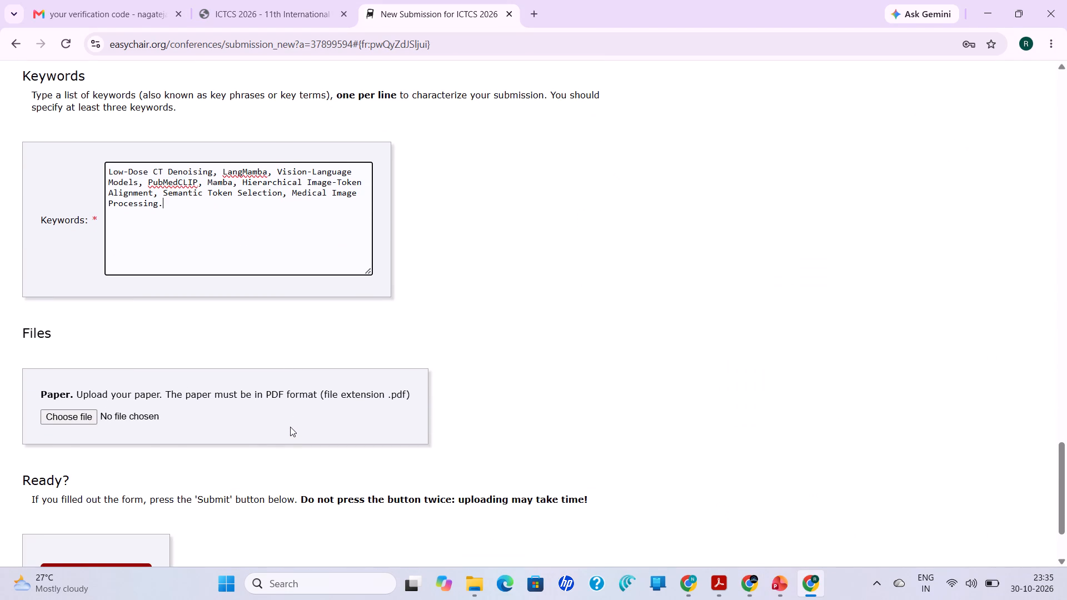
pyautogui.rightClick(709, 581)
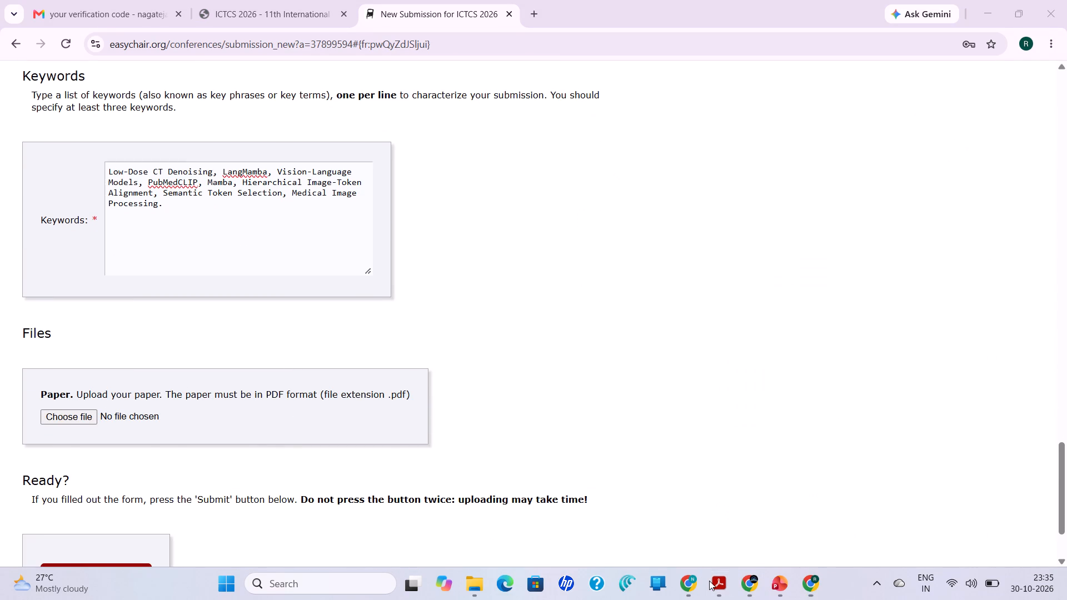
pyautogui.click(681, 547)
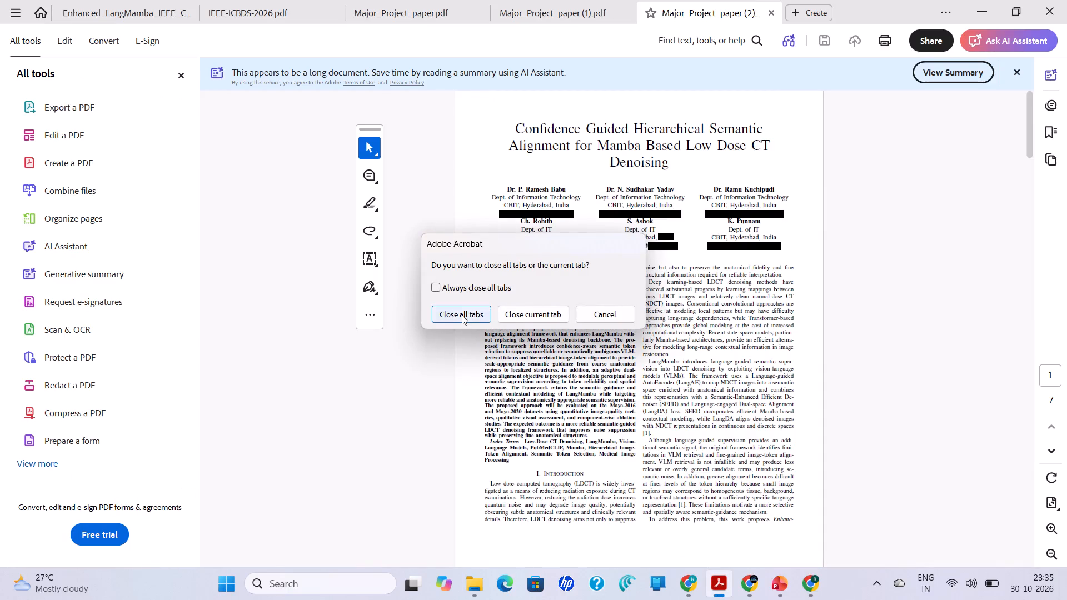
pyautogui.click(462, 315)
# Switch to File Explorer and select the PDF Major_Project_paper (2) in the Downloads folder.
pyautogui.click(477, 577)
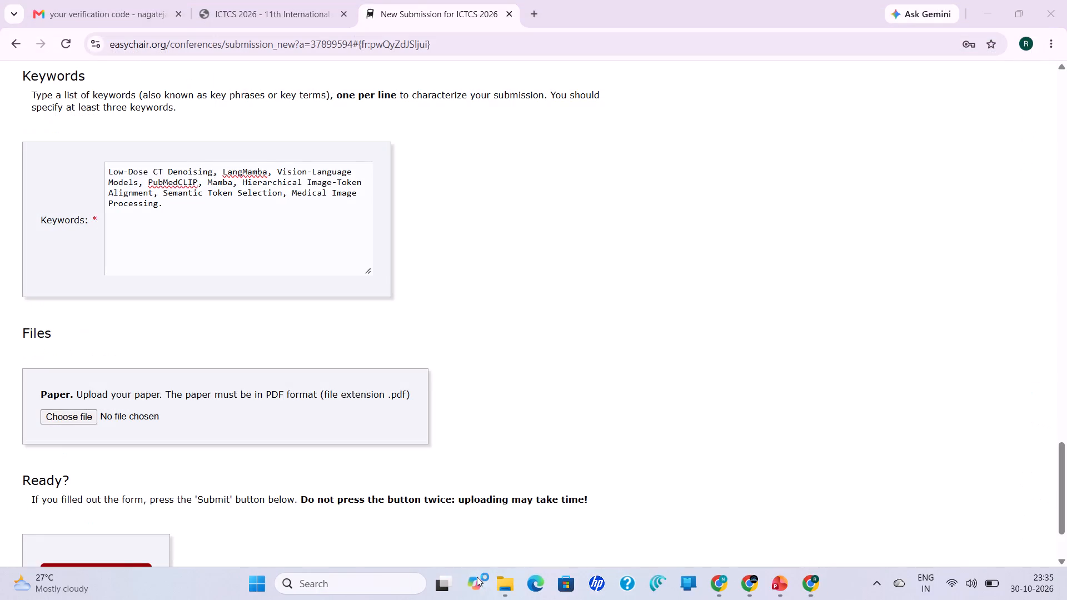
pyautogui.click(495, 579)
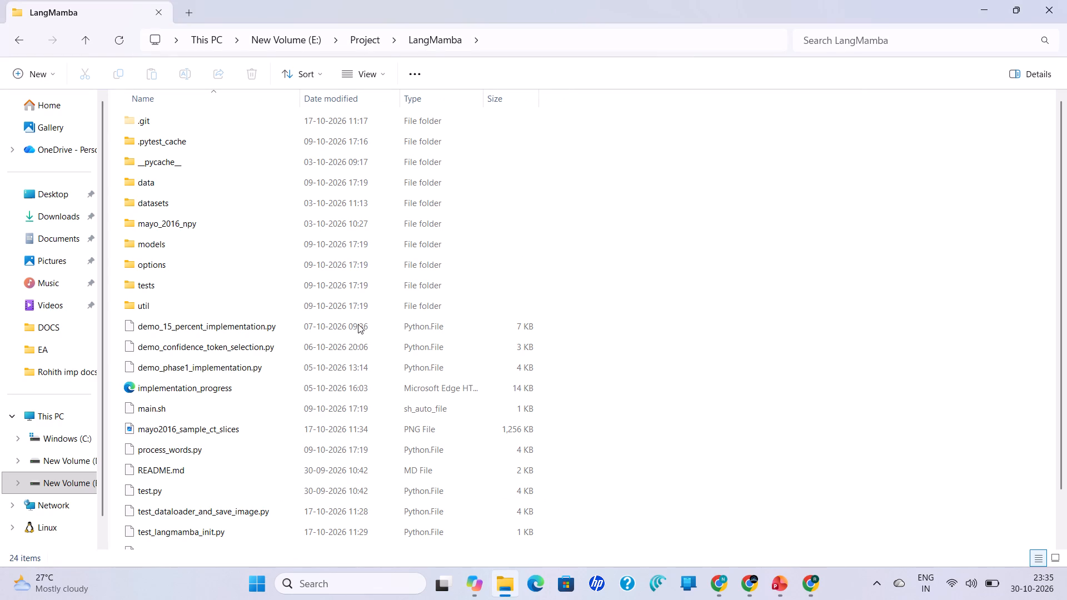
pyautogui.scroll(3, 358, 324)
pyautogui.click(38, 213)
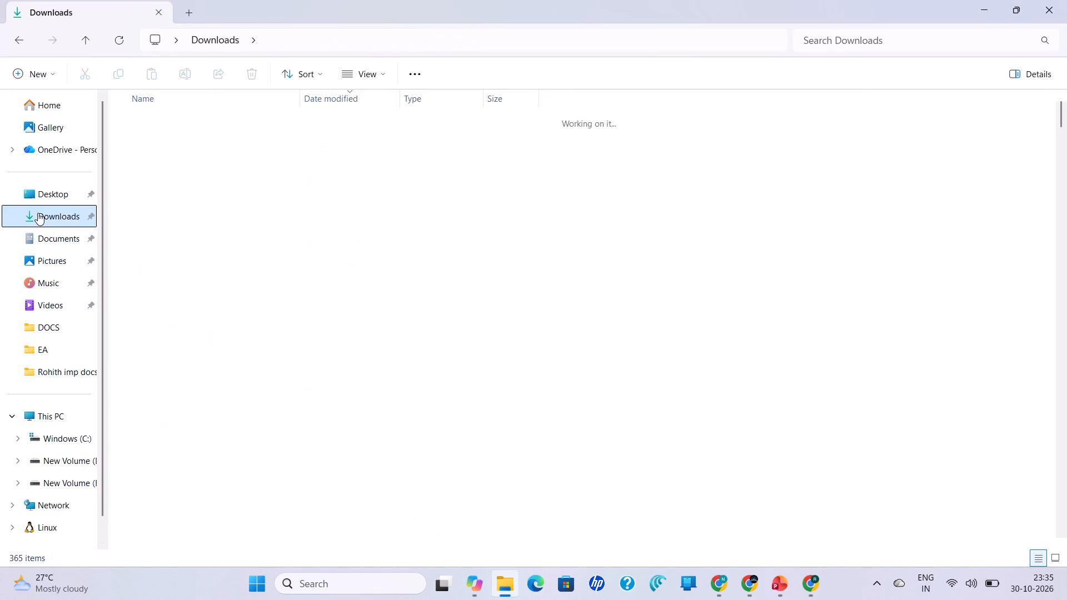
pyautogui.click(200, 139)
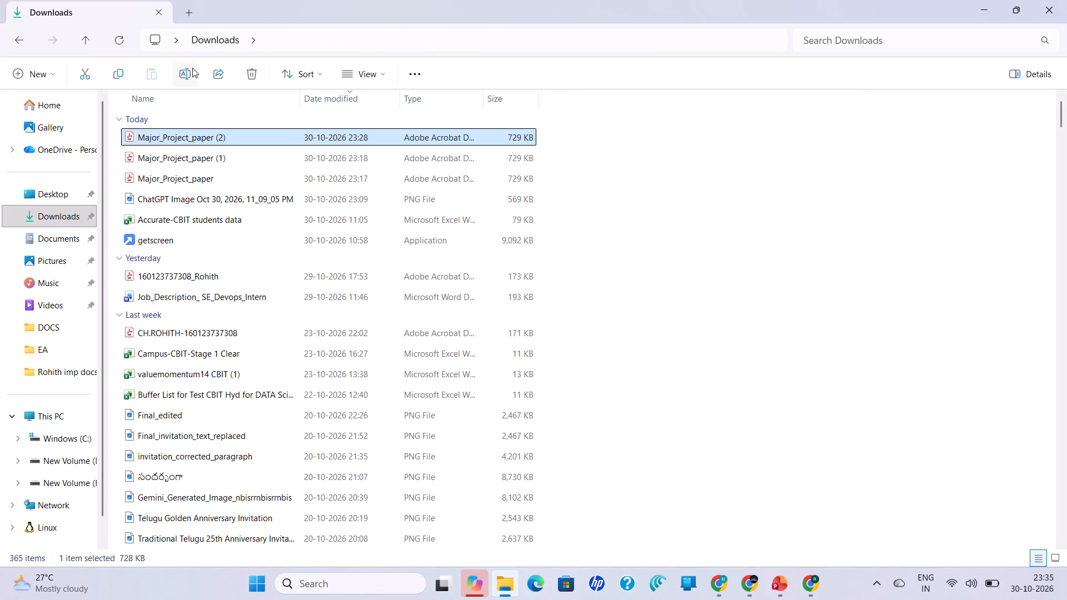
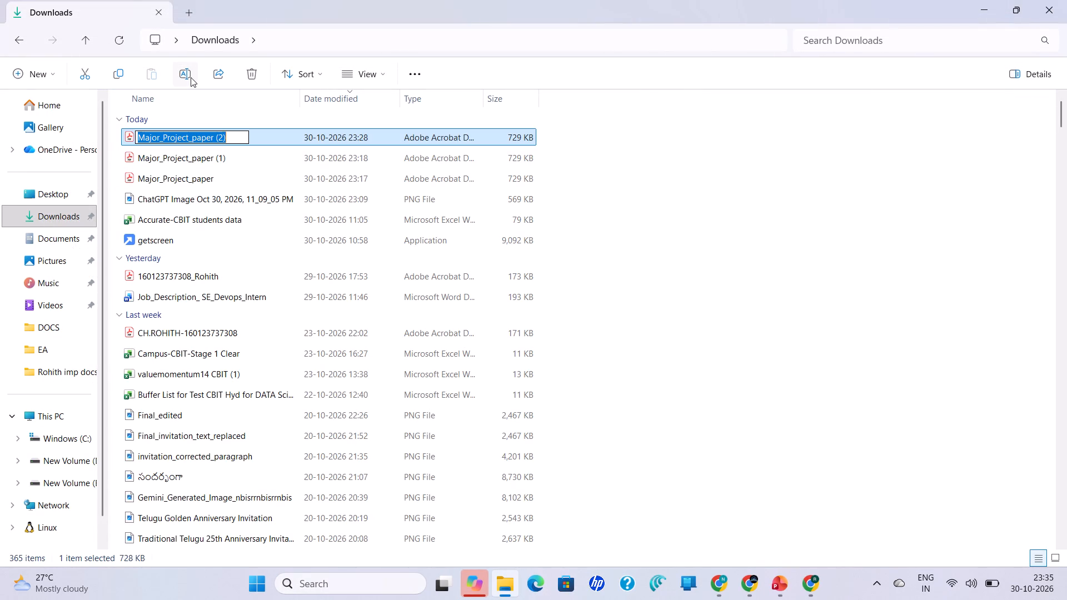
# Rename the selected PDF as ICTCS-2026.
pyautogui.write('ICT')
pyautogui.write('CS-2026')
pyautogui.press('Return')
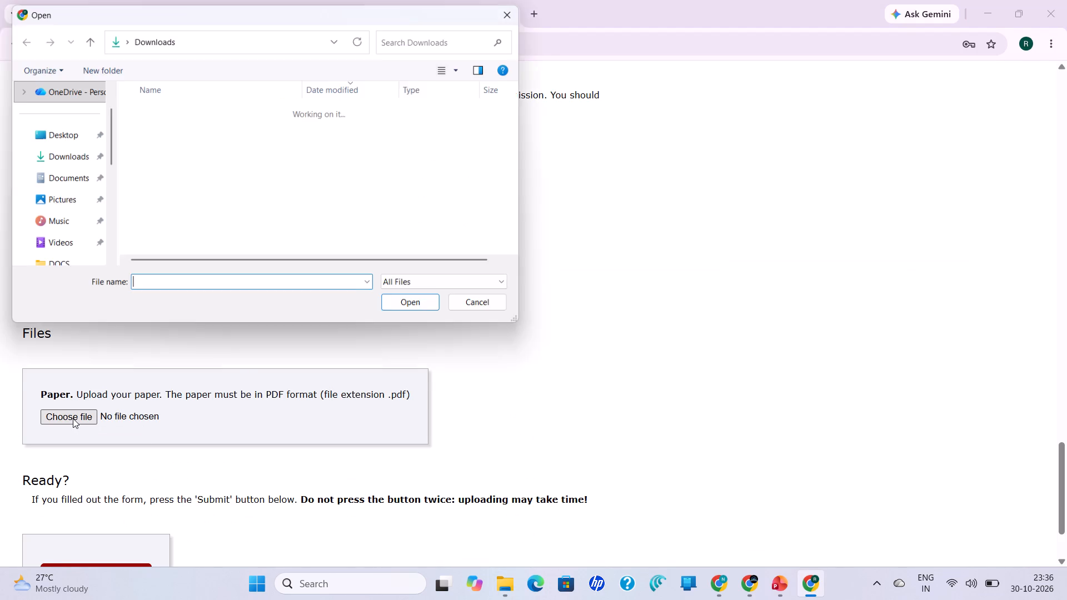
pyautogui.doubleClick(152, 125)
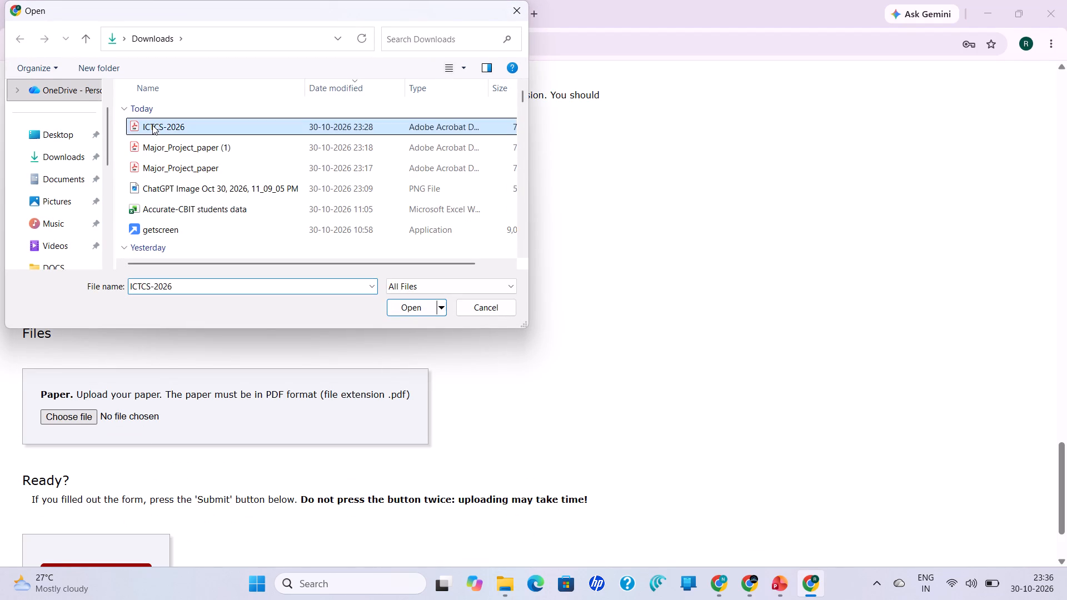
# Review the filled-in submission form from the attached paper file back up through the keywords, abstract and title to all author entries.
pyautogui.scroll(-2, 163, 228)
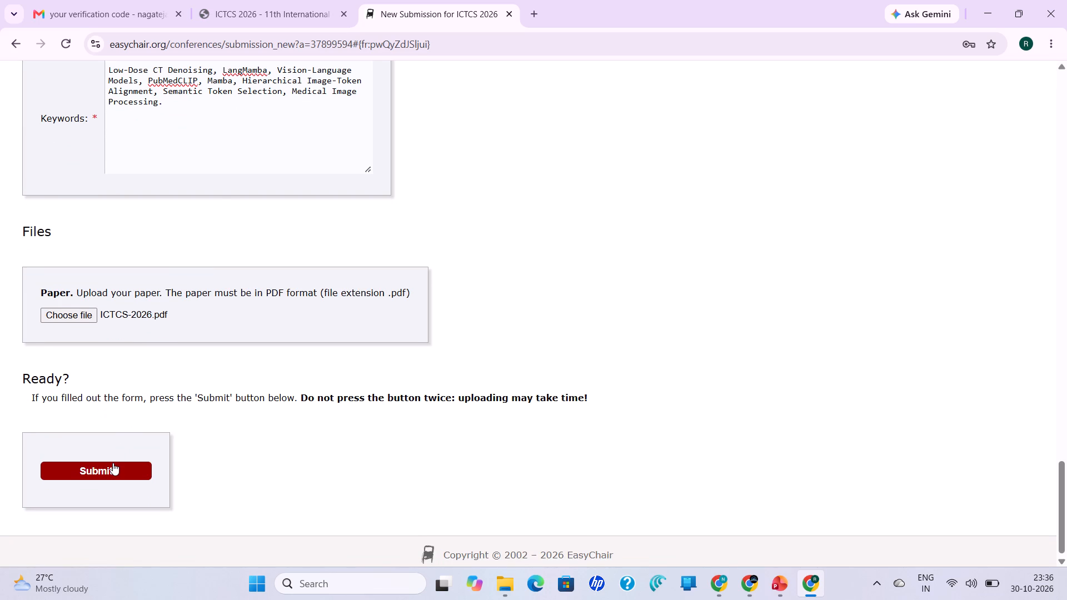
pyautogui.scroll(4, 196, 308)
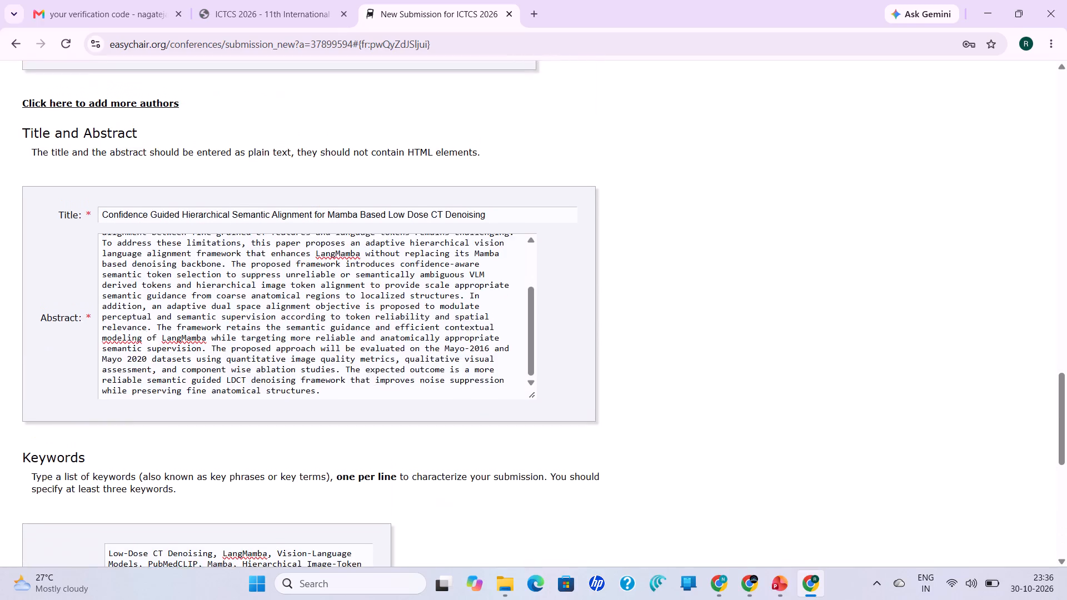
pyautogui.scroll(2, 196, 308)
pyautogui.scroll(3, 208, 167)
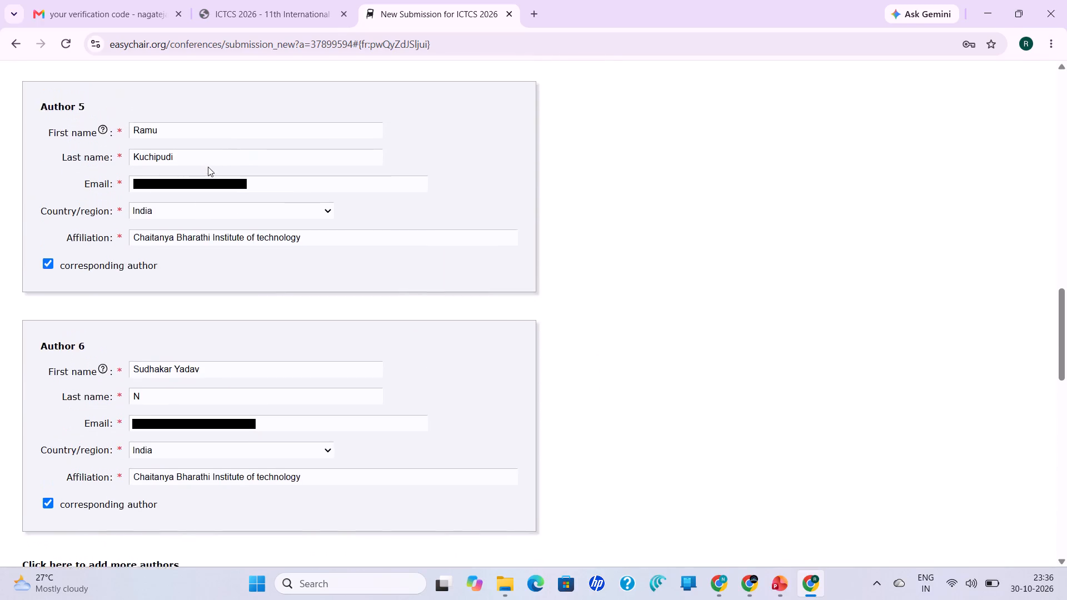
pyautogui.scroll(6, 208, 167)
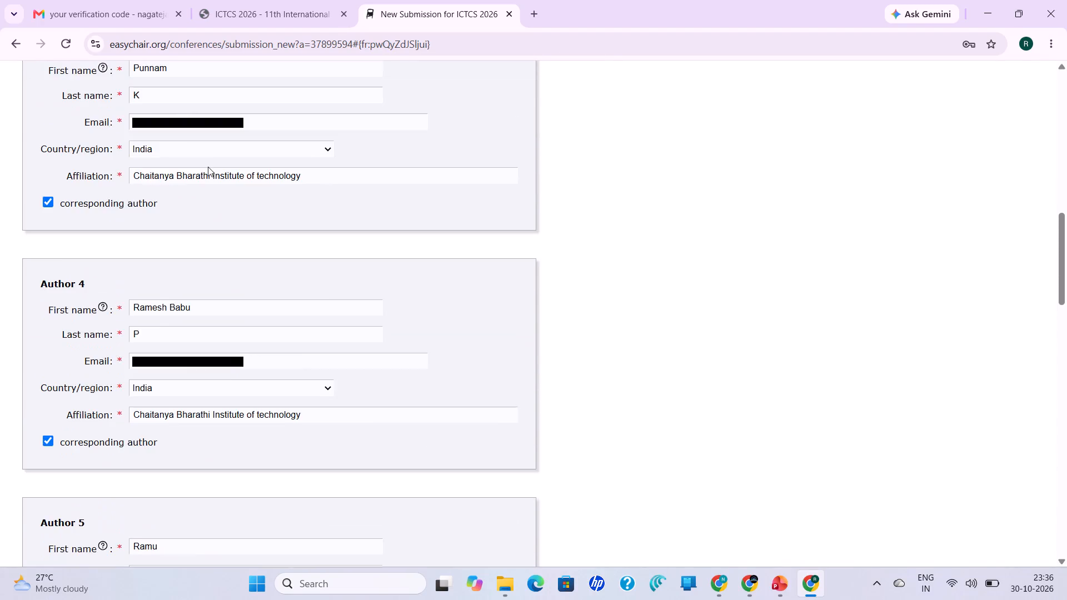
pyautogui.scroll(7, 208, 167)
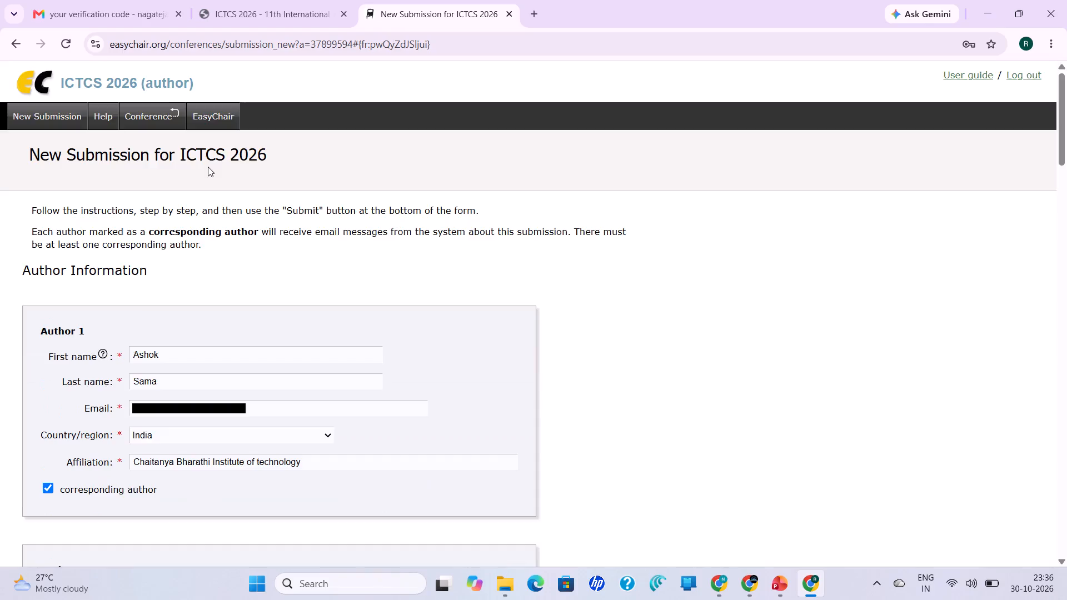
pyautogui.scroll(1, 208, 167)
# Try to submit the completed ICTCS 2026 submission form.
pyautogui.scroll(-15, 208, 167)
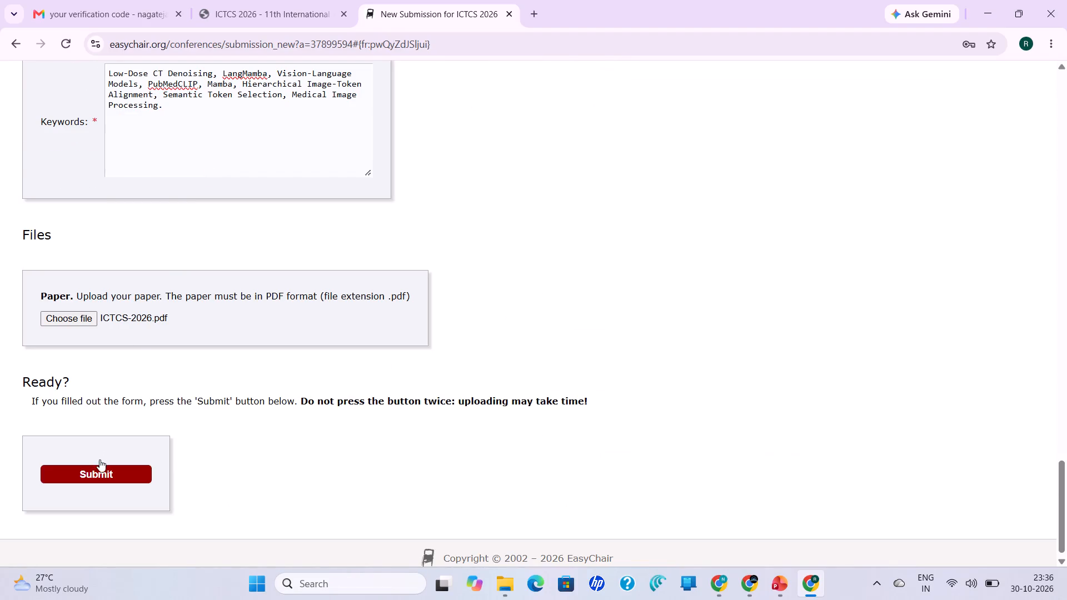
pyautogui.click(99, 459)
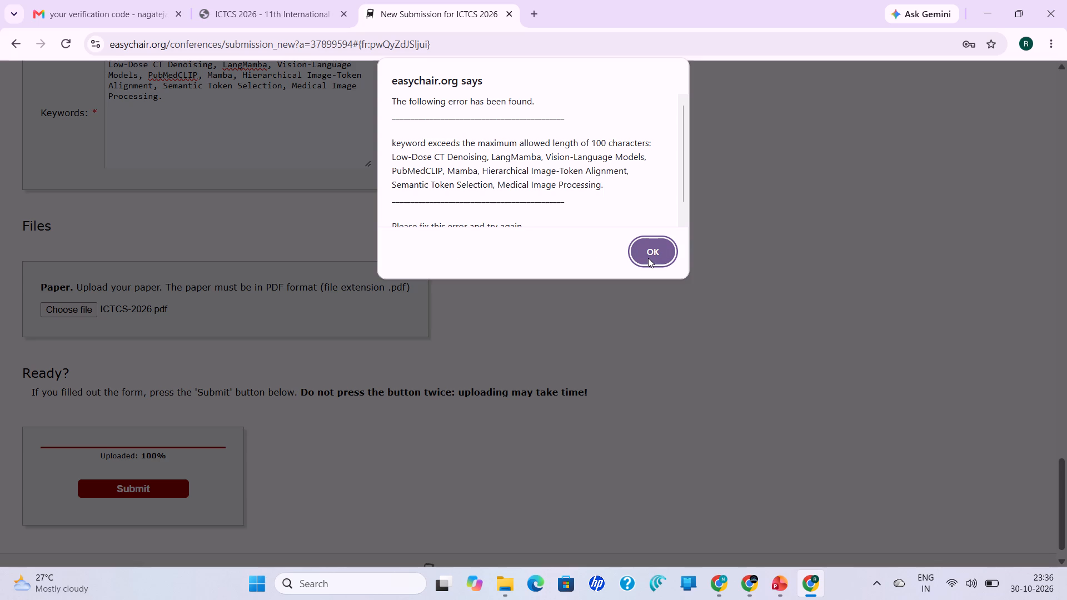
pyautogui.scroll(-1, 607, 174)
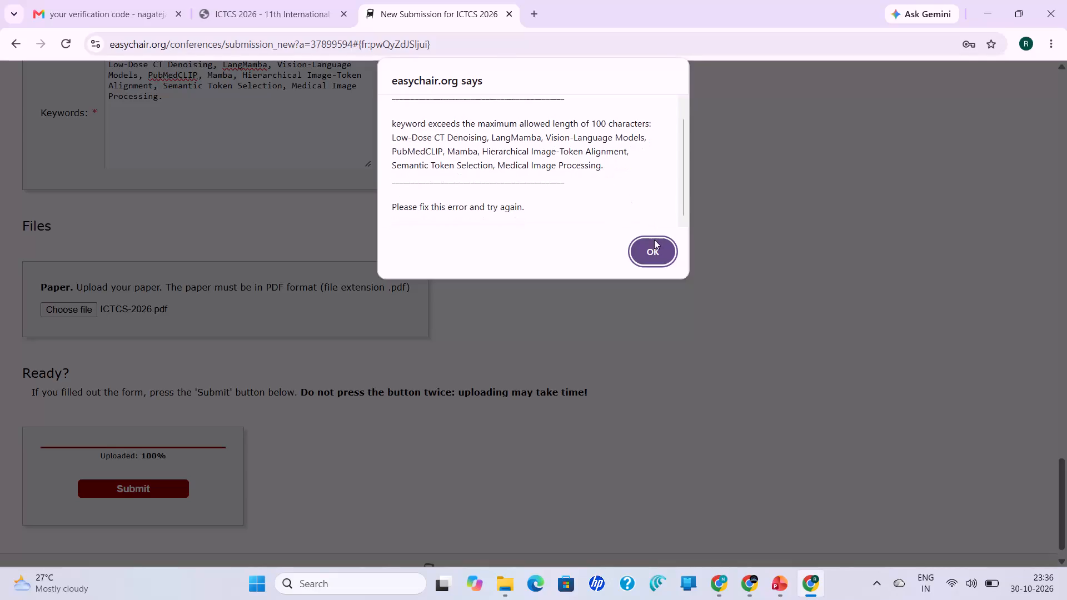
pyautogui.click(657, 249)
# Remove the keyword "Low-Dose CT Denoising" together with its comma from the start of the Keywords field.
pyautogui.scroll(2, 547, 240)
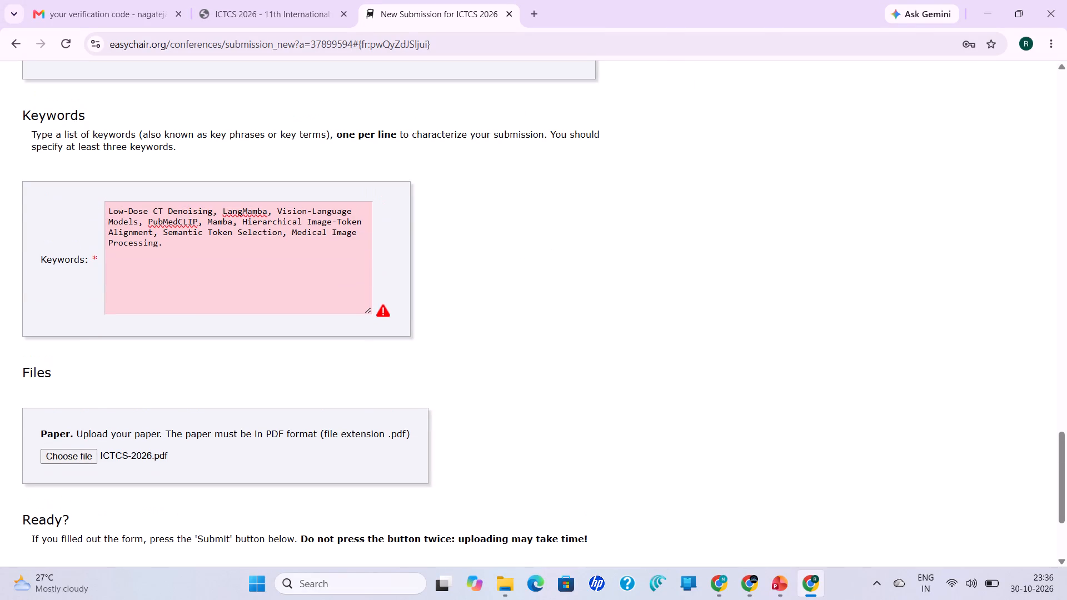
pyautogui.click(224, 213)
pyautogui.hotkey('ctrl', 'BackSpace')
pyautogui.hotkey('ctrl', 'BackSpace')
pyautogui.hotkey('ctrl', 'BackSpace')
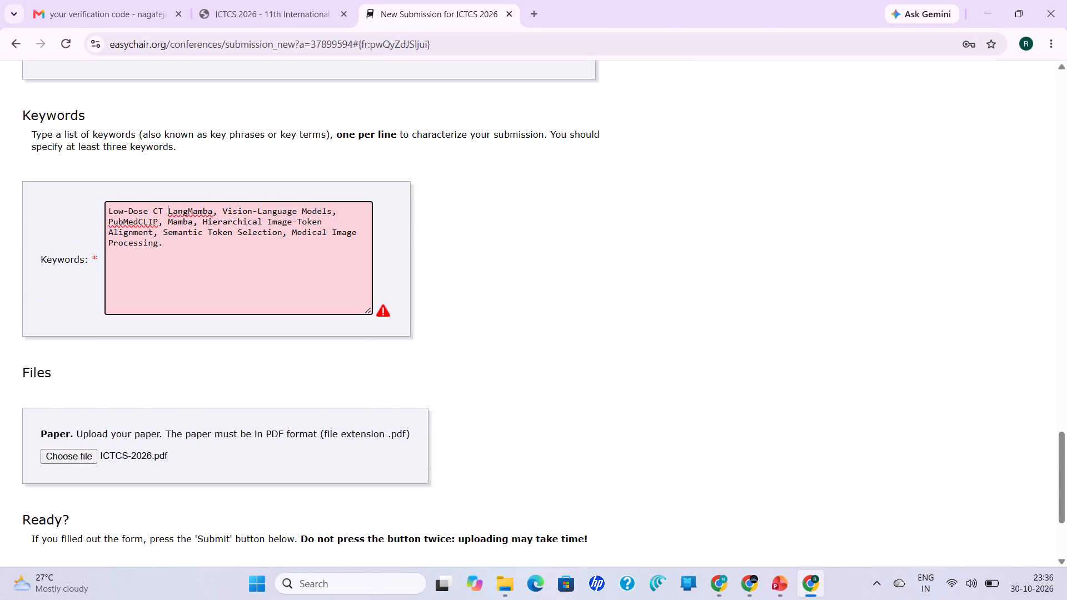
pyautogui.hotkey('ctrl', 'BackSpace')
pyautogui.hotkey('ctrl', 'BackSpace')
pyautogui.hotkey('ctrl', 'BackSpace')
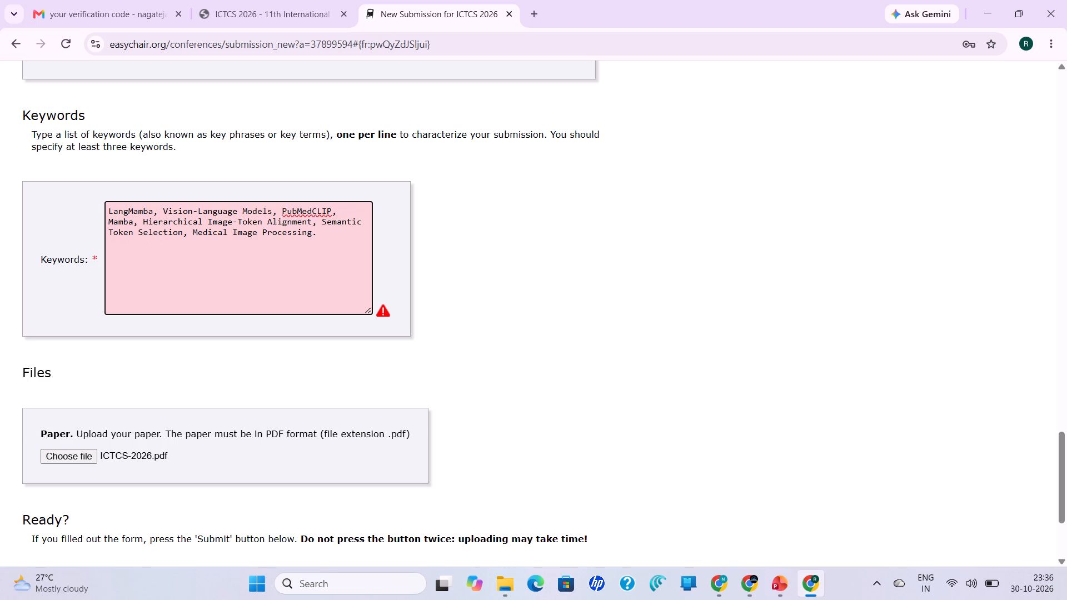
# Remove the keywords "PubMedCLIP" and "Mamba" with their extra commas from between "Vision-Language Models" and "Hierarchical Image-Token Alignment".
pyautogui.click(330, 214)
pyautogui.hotkey('ctrl', 'BackSpace')
pyautogui.press('BackSpace')
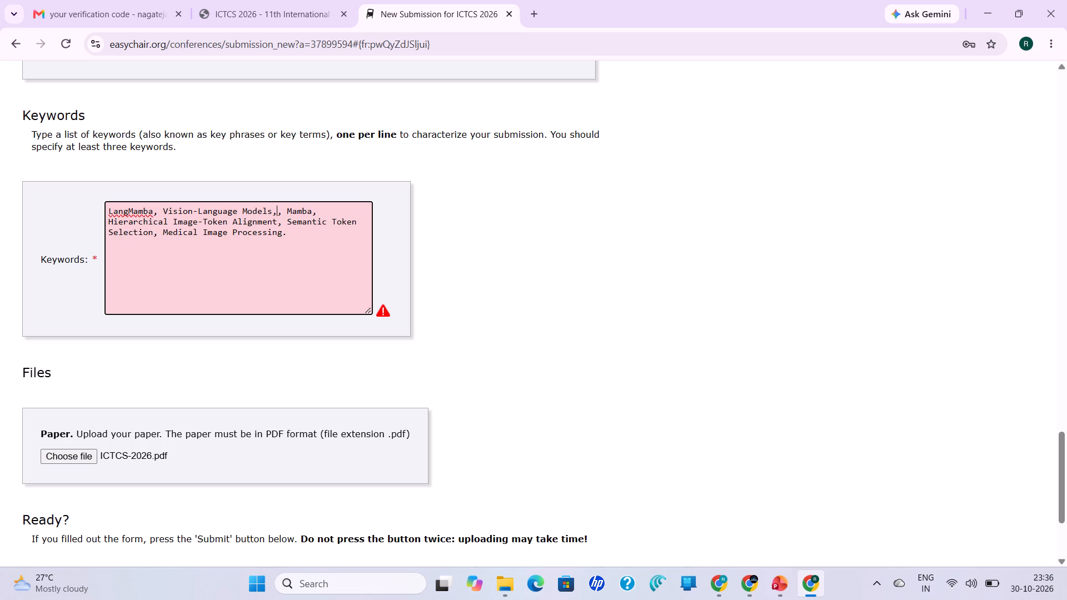
pyautogui.press('BackSpace')
pyautogui.press('Right')
pyautogui.press('Right')
pyautogui.press('Right')
pyautogui.press('Right')
pyautogui.press('Right')
pyautogui.press('Right')
pyautogui.press('Right')
pyautogui.hotkey('ctrl', 'BackSpace')
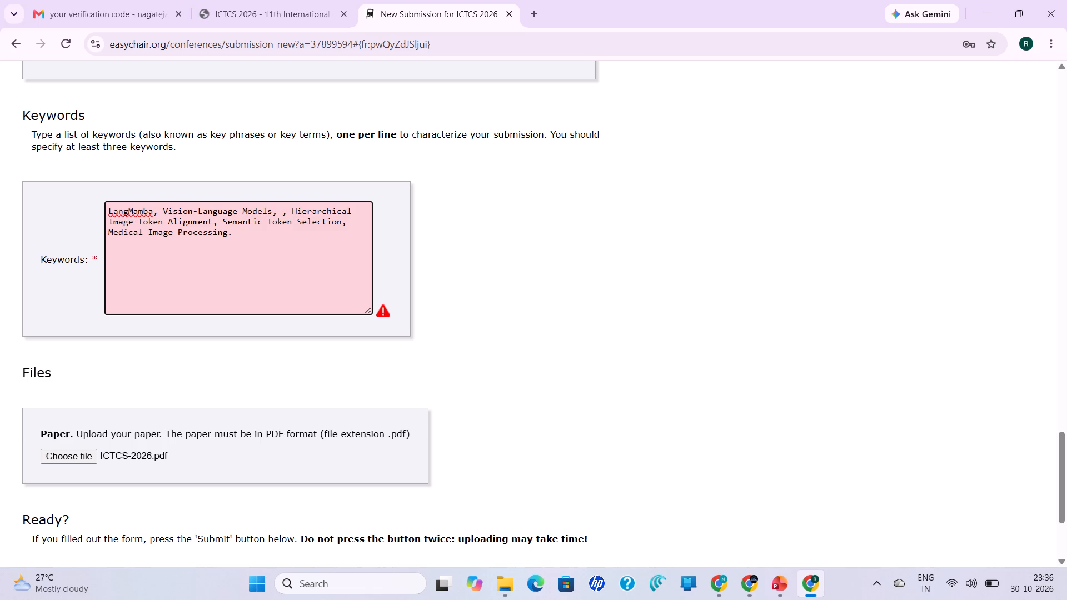
pyautogui.press('BackSpace')
pyautogui.press('BackSpace')
# Remove "Medical Image Processing" from the end of the Keywords field, so the list ends with "Semantic Token Selection.".
pyautogui.click(227, 233)
pyautogui.hotkey('ctrl', 'BackSpace')
pyautogui.hotkey('ctrl', 'BackSpace')
pyautogui.hotkey('ctrl', 'BackSpace')
pyautogui.press('BackSpace')
pyautogui.press('BackSpace')
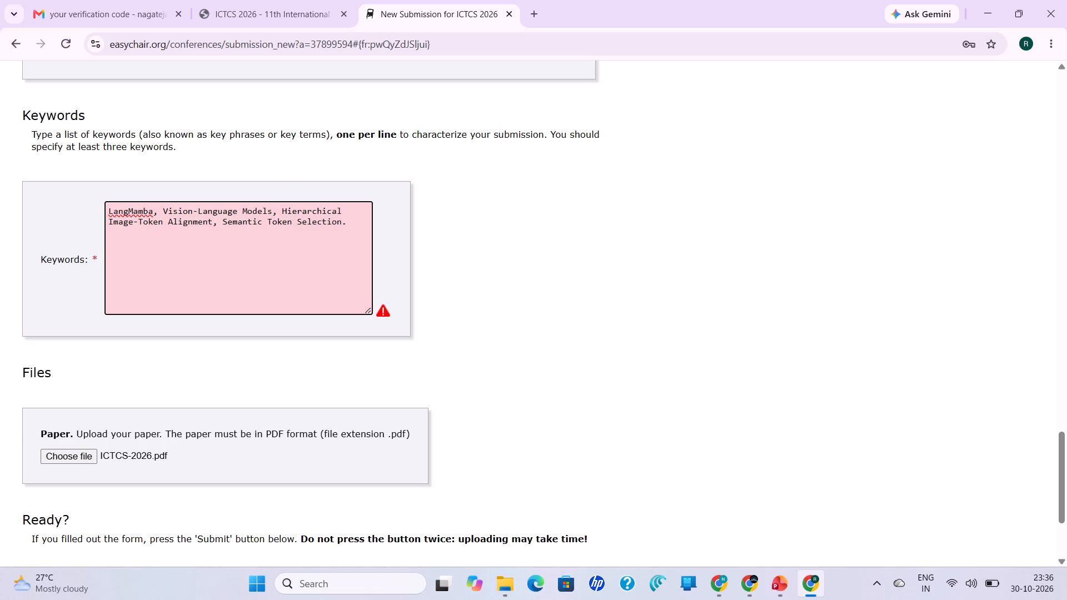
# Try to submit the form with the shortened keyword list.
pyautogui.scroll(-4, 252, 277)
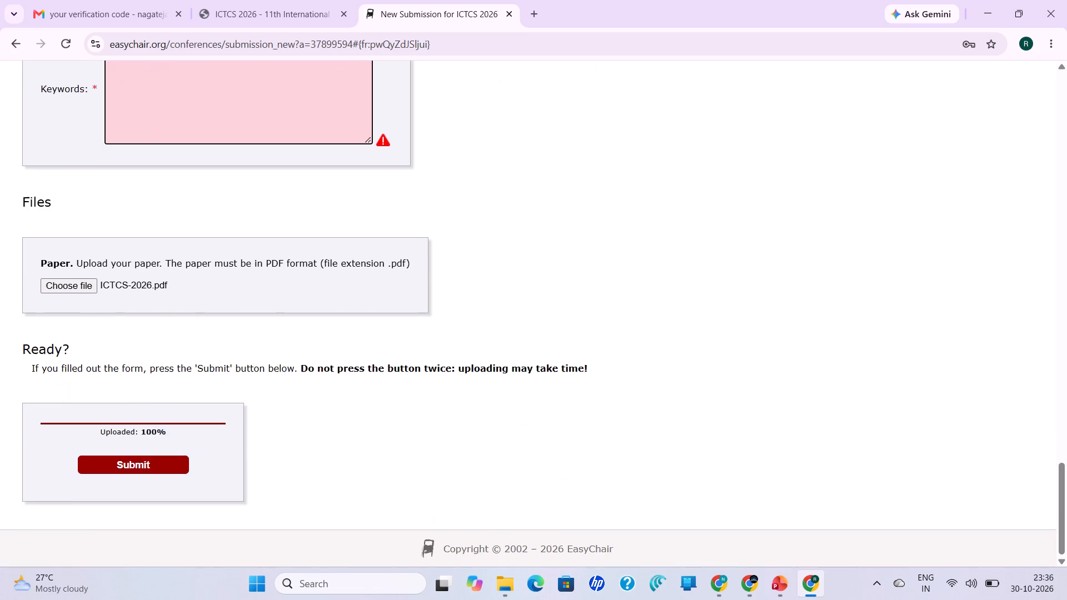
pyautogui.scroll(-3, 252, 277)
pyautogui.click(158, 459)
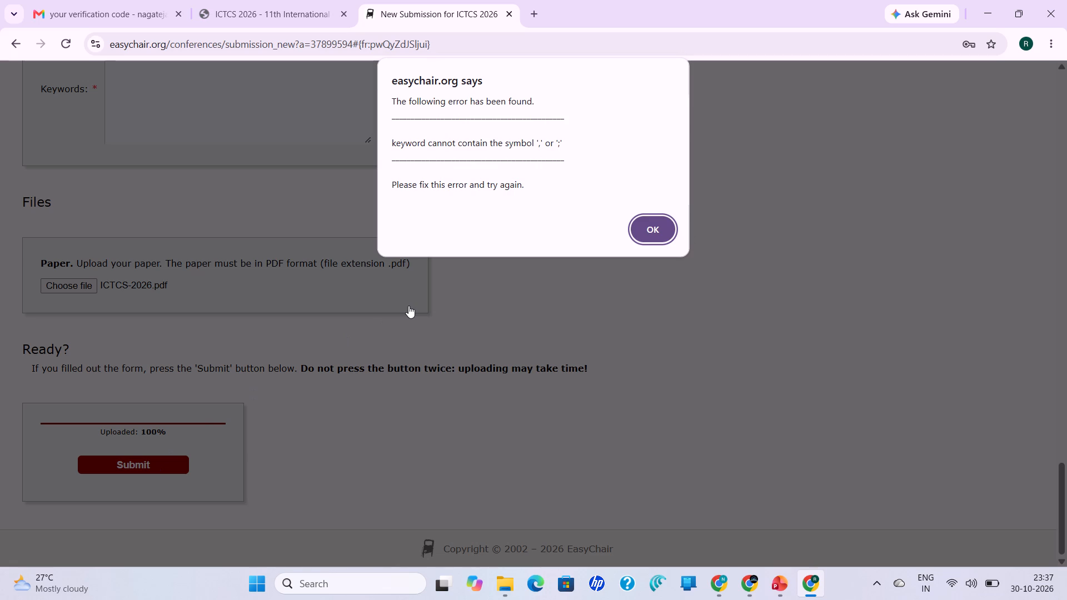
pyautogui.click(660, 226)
# Replace the comma and space after "LangMamba" in the Keywords field with a line break, so "Vision-Language Models" starts a new line.
pyautogui.scroll(2, 420, 244)
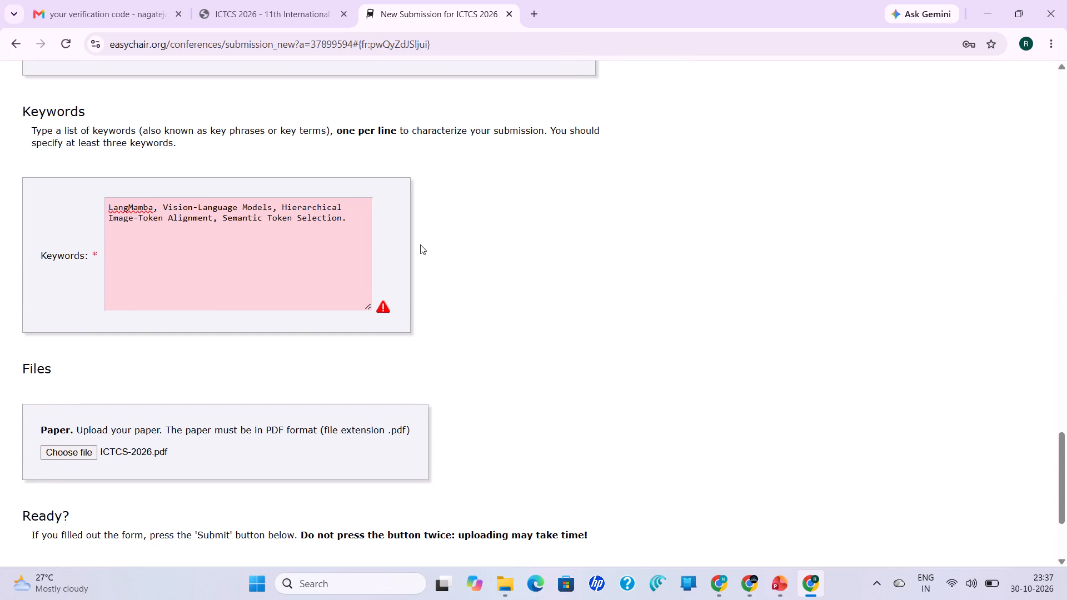
pyautogui.click(158, 207)
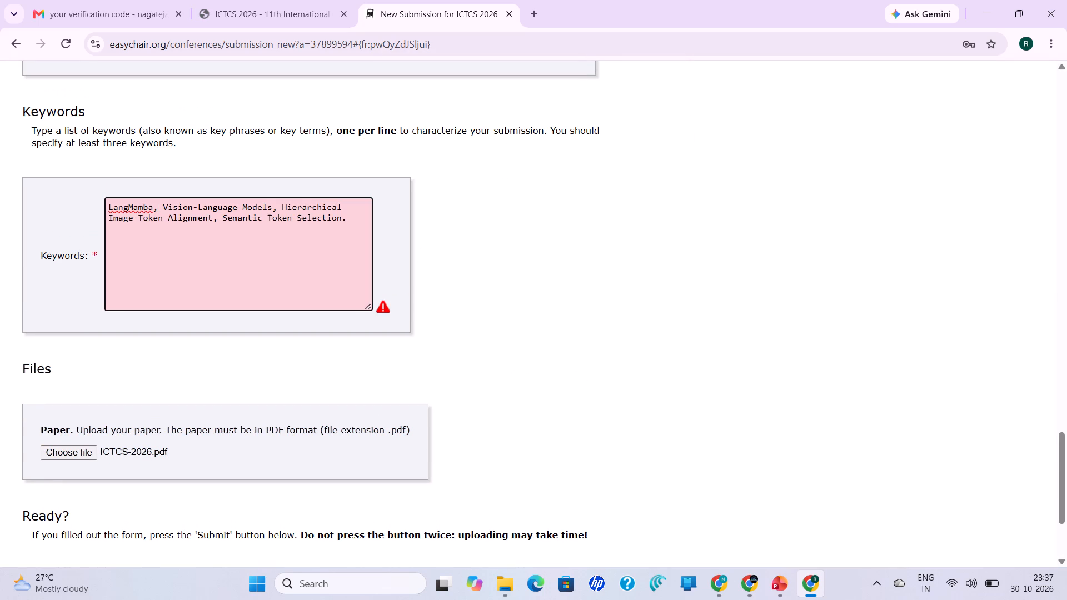
pyautogui.press('BackSpace')
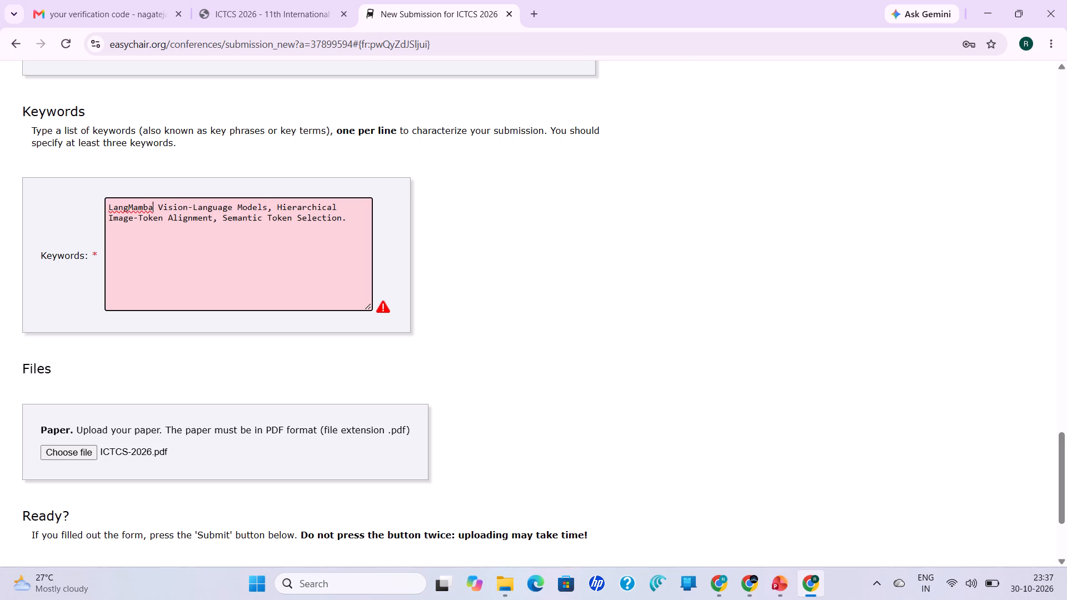
pyautogui.press(',')
pyautogui.scroll(-2, 274, 206)
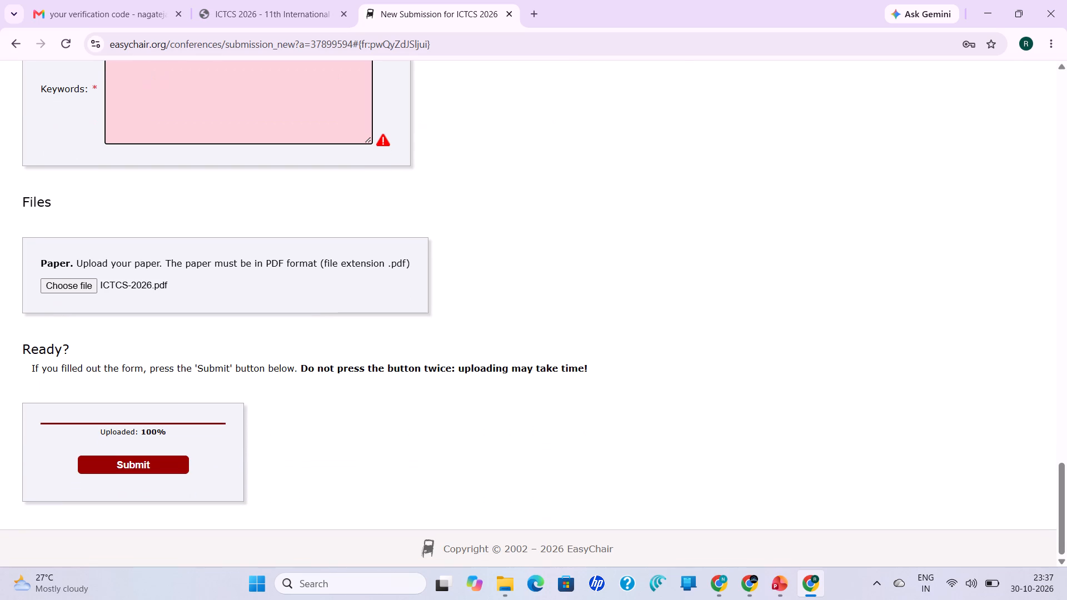
pyautogui.scroll(2, 237, 249)
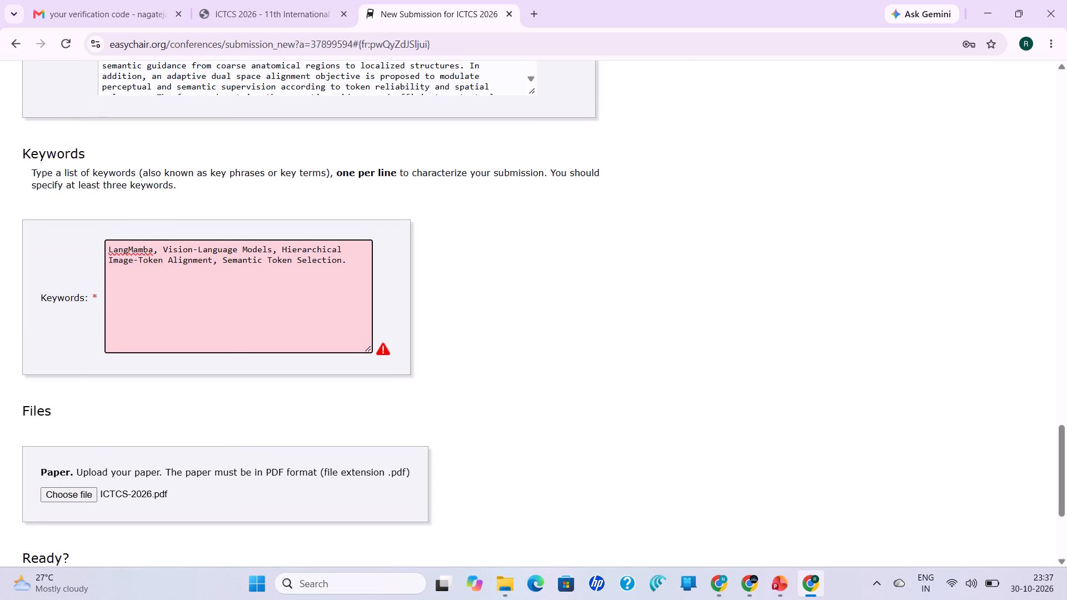
pyautogui.press('BackSpace')
pyautogui.press('Return')
pyautogui.press('Right')
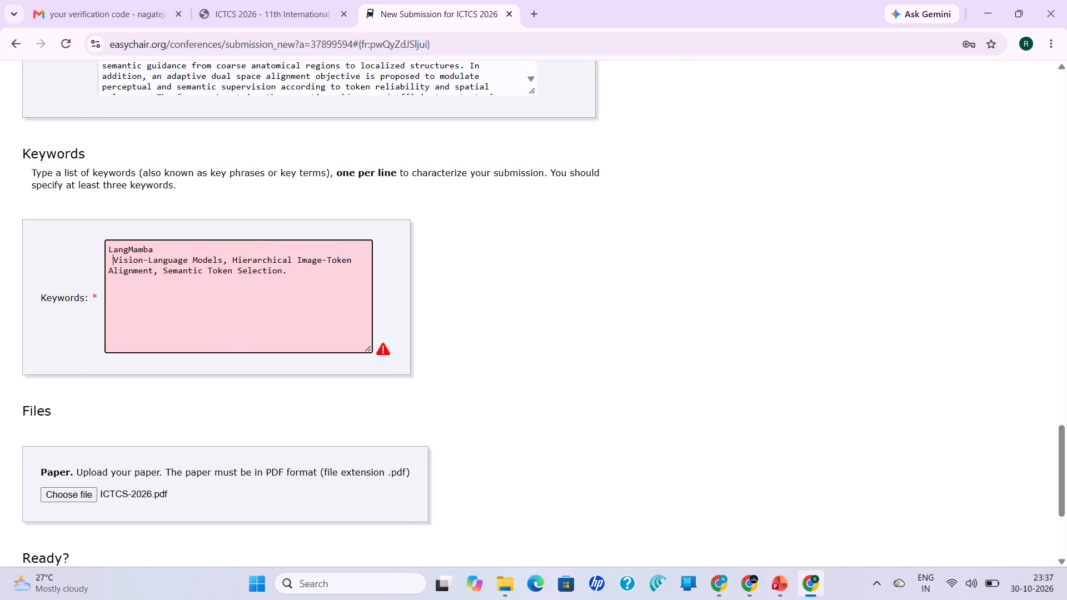
pyautogui.press('BackSpace')
# Replace the comma and space after "Vision-Language Models" in the Keywords field with a line break, so "Hierarchical Image-Token Alignment" starts a new line.
pyautogui.press('Right')
pyautogui.press('Right')
pyautogui.press('Right')
pyautogui.press('Right')
pyautogui.press('Right')
pyautogui.press('Right')
pyautogui.press('Right')
pyautogui.press('Right')
pyautogui.press('Right')
pyautogui.press('Right')
pyautogui.press('Right')
pyautogui.press('Right')
pyautogui.press('Right')
pyautogui.press('Right')
pyautogui.press('Right')
pyautogui.press('Right')
pyautogui.press('Right')
pyautogui.press('Right')
pyautogui.press('Right')
pyautogui.press('Right')
pyautogui.press('Right')
pyautogui.press('Right')
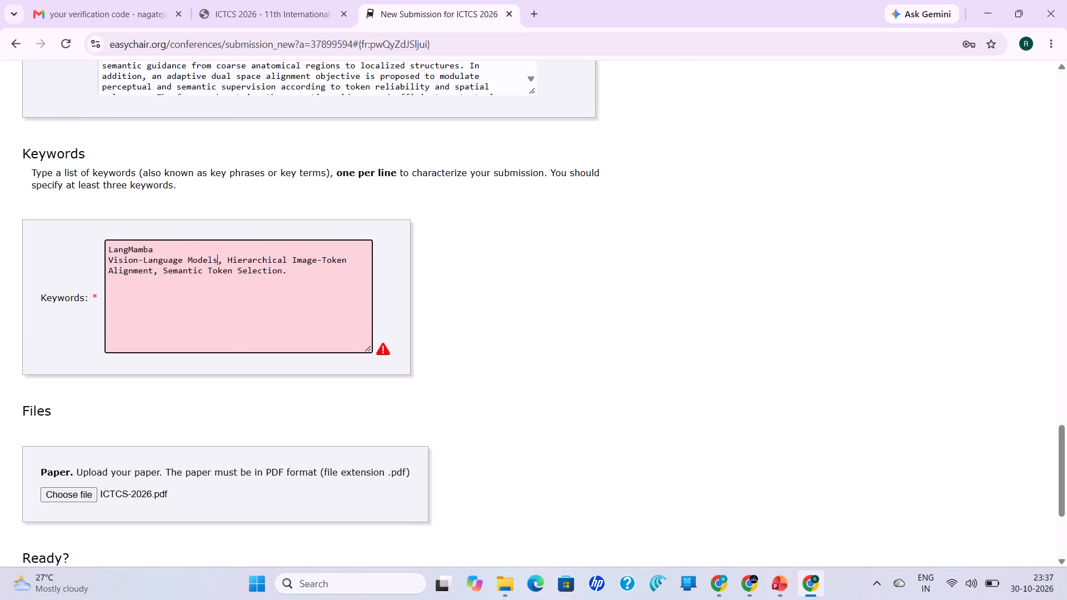
pyautogui.press('Right')
pyautogui.press('BackSpace')
pyautogui.press('Return')
pyautogui.press('Right')
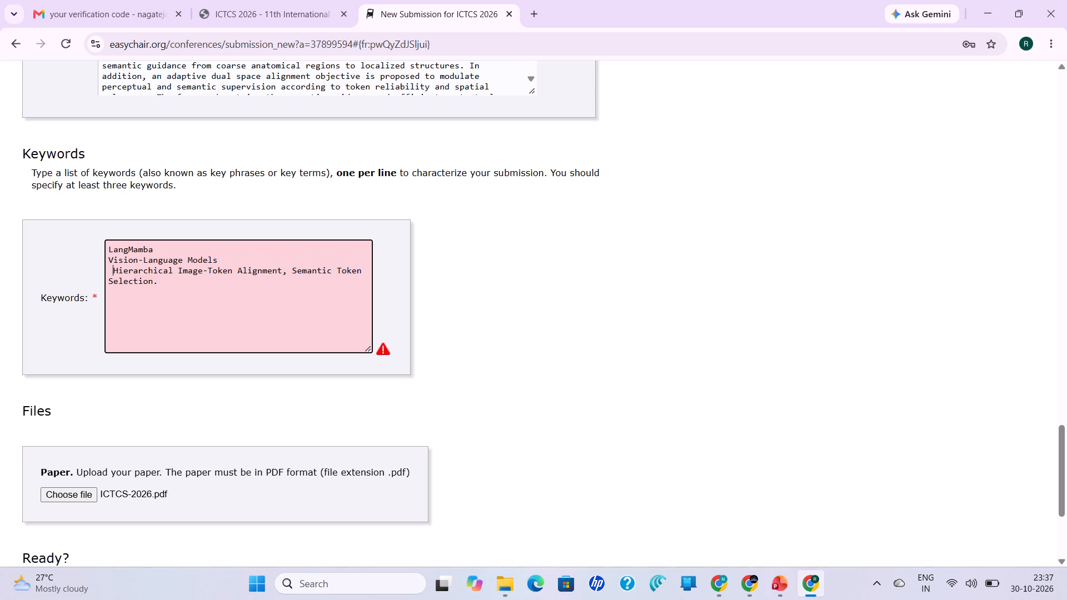
pyautogui.press('BackSpace')
# Replace the comma and space after "Hierarchical Image-Token Alignment" with a line break, so "Semantic Token Selection." starts a new line.
pyautogui.press('Right')
pyautogui.press('Right')
pyautogui.press('Right')
pyautogui.press('Right')
pyautogui.press('Right')
pyautogui.press('Right')
pyautogui.press('Right')
pyautogui.press('Right')
pyautogui.press('Right')
pyautogui.press('Right')
pyautogui.press('Right')
pyautogui.press('Right')
pyautogui.press('Right')
pyautogui.press('Right')
pyautogui.press('Right')
pyautogui.press('Right')
pyautogui.press('Right')
pyautogui.press('Right')
pyautogui.press('Right')
pyautogui.press('Right')
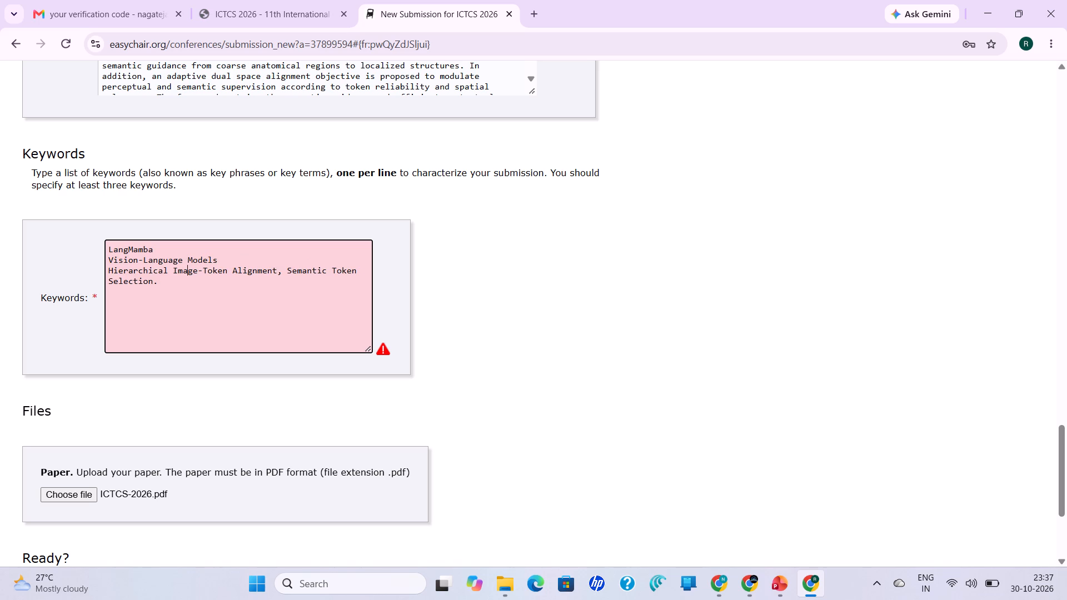
pyautogui.press('Right')
pyautogui.press('Right')
pyautogui.press('Right')
pyautogui.press('BackSpace')
pyautogui.press('BackSpace')
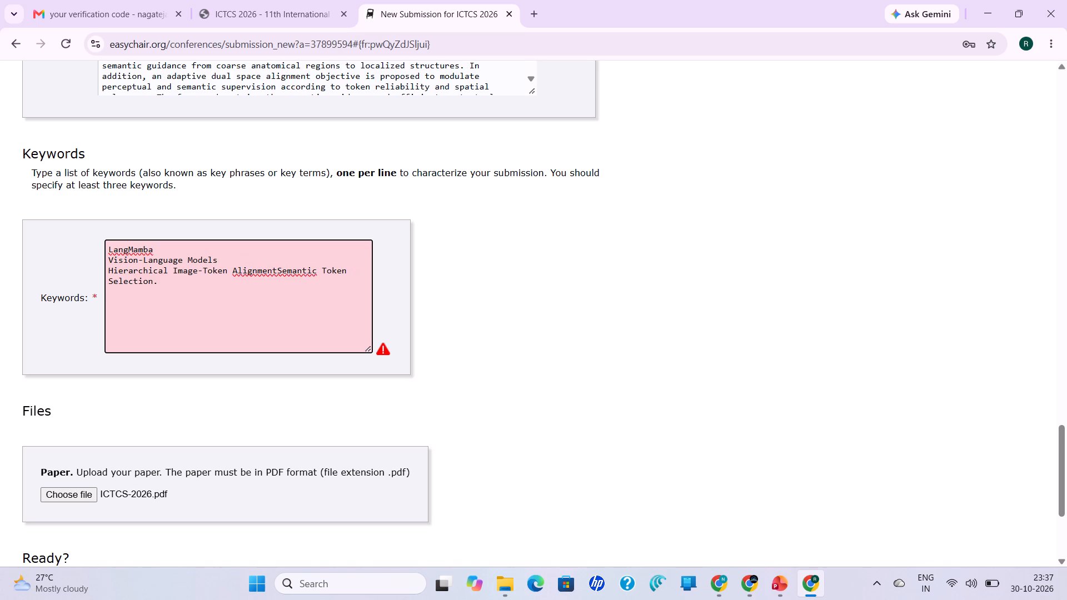
pyautogui.press('Return')
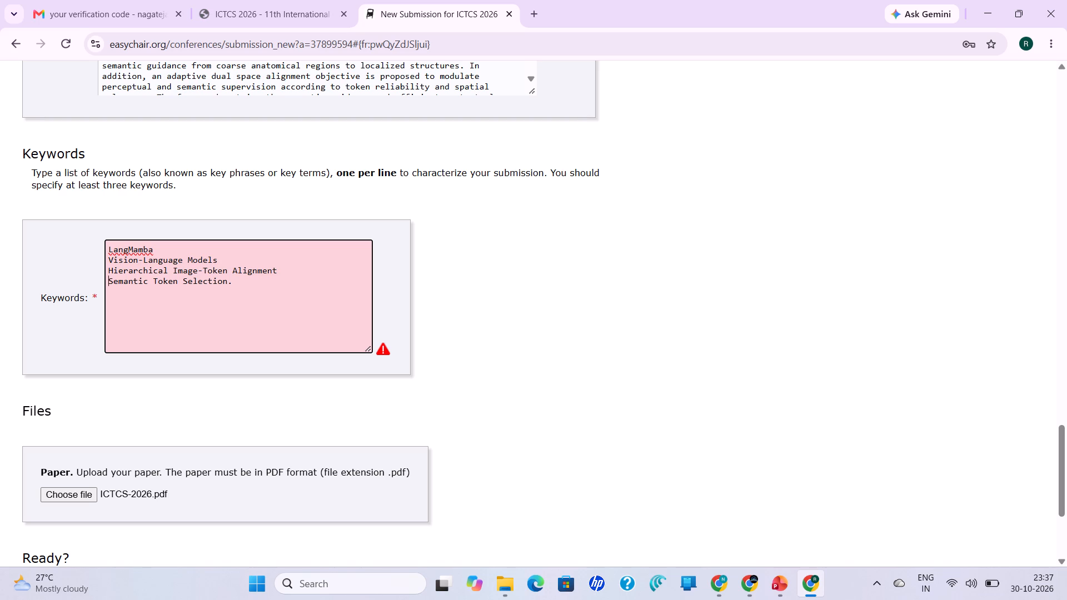
# Submit the new submission form with the keywords listed one per line.
pyautogui.scroll(-7, 284, 303)
pyautogui.click(146, 473)
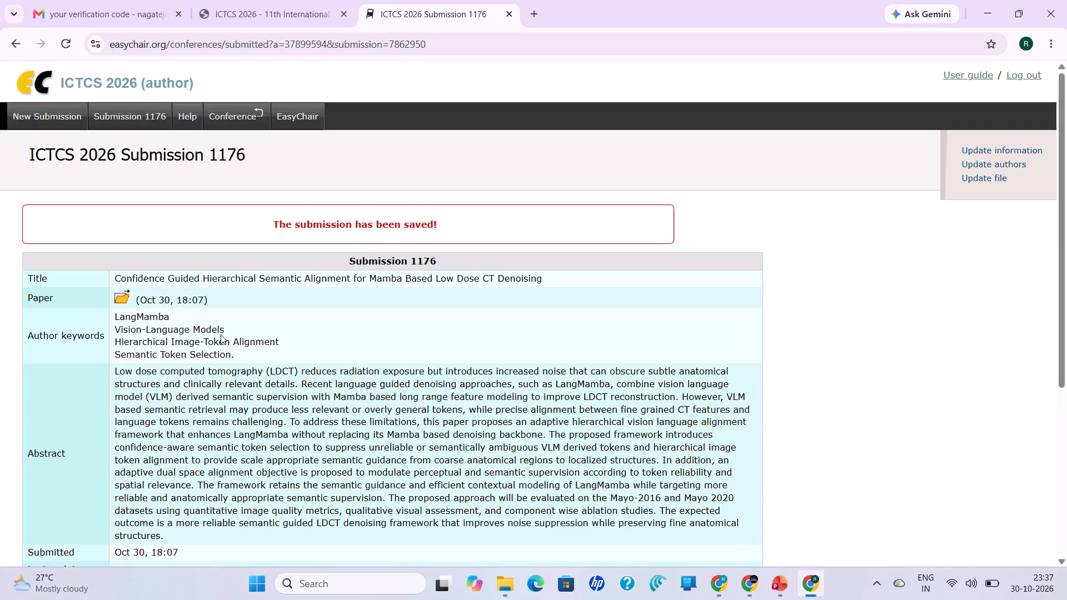
# Review the saved submission's title, paper, keywords, abstract and authors table.
pyautogui.scroll(-2, 221, 334)
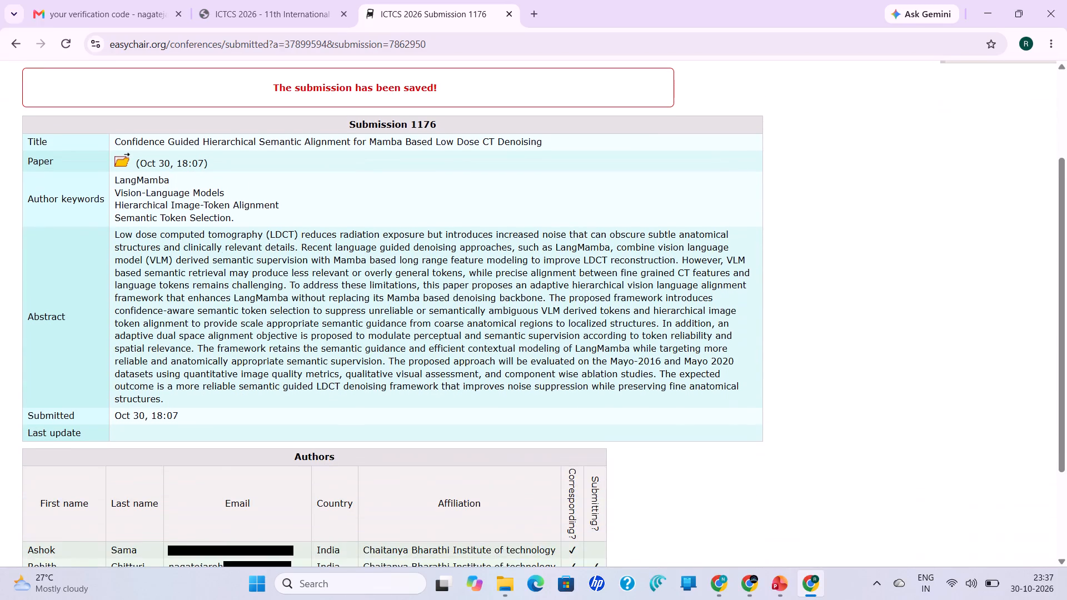
pyautogui.scroll(-3, 221, 334)
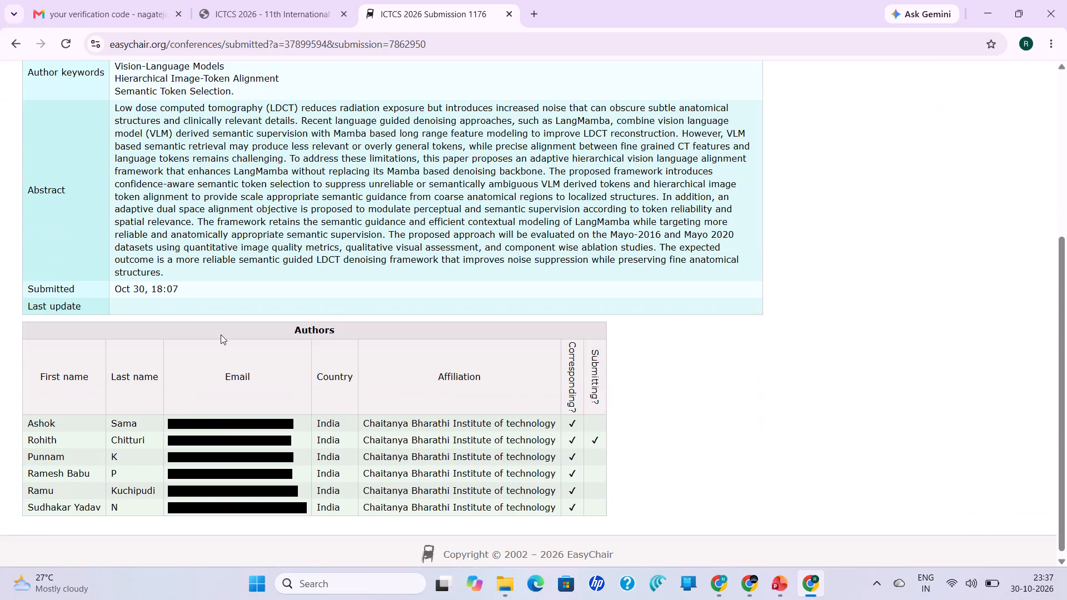
pyautogui.scroll(-1, 221, 334)
pyautogui.scroll(-1, 267, 368)
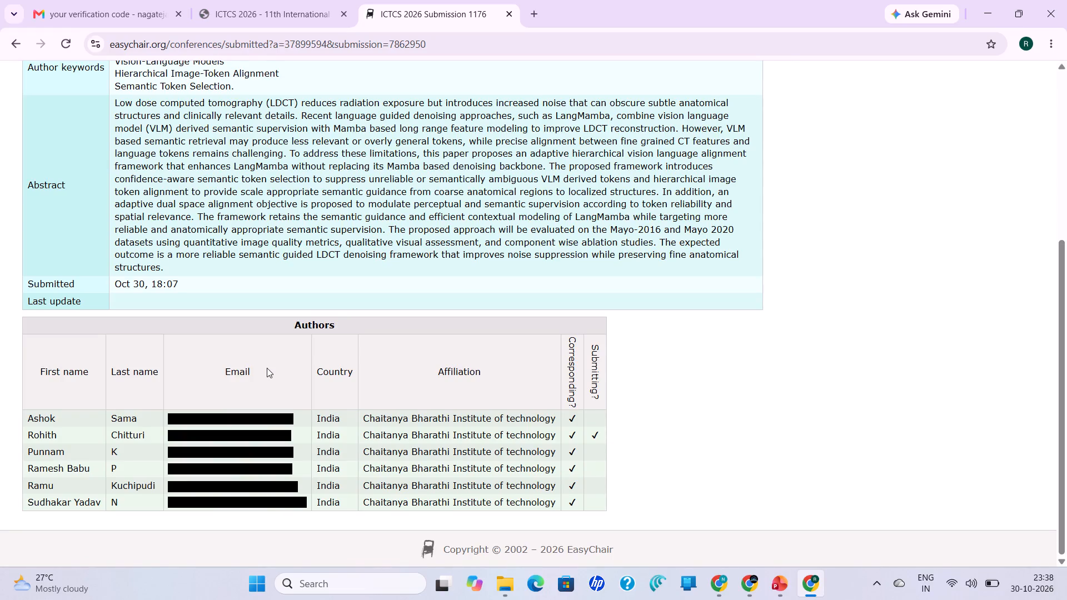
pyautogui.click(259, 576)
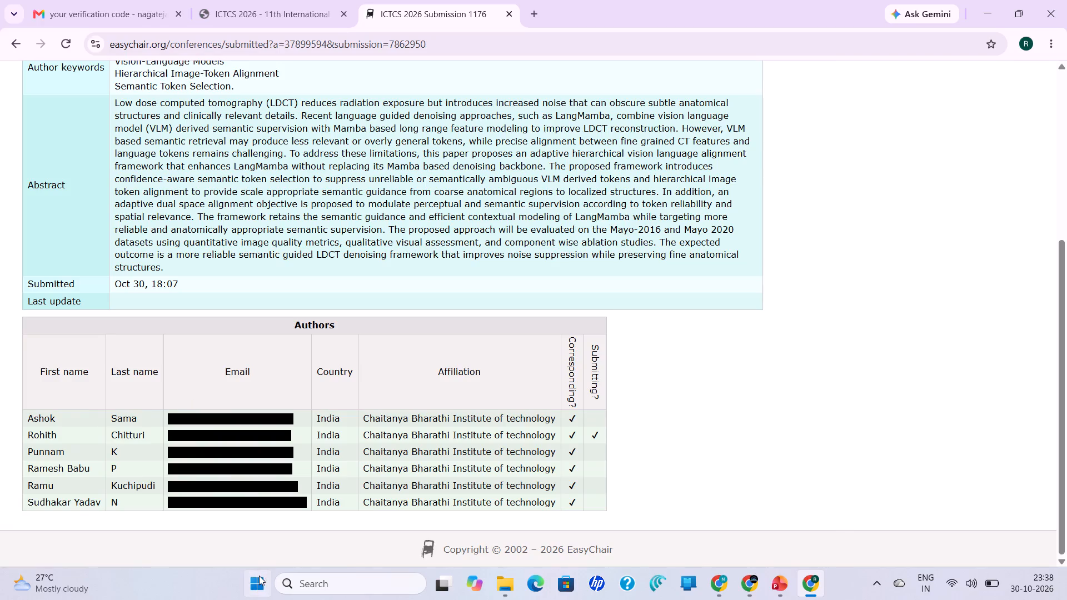
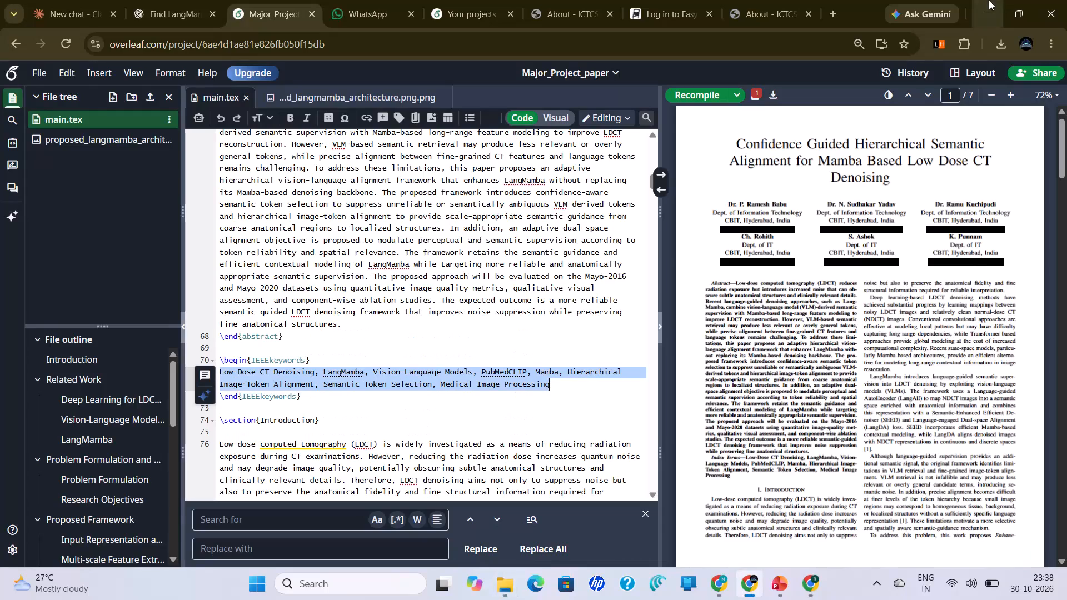
# Minimize the Chrome window with the Overleaf project and the PowerPoint window behind it to clear the desktop.
pyautogui.click(989, 0)
pyautogui.click(989, 0)
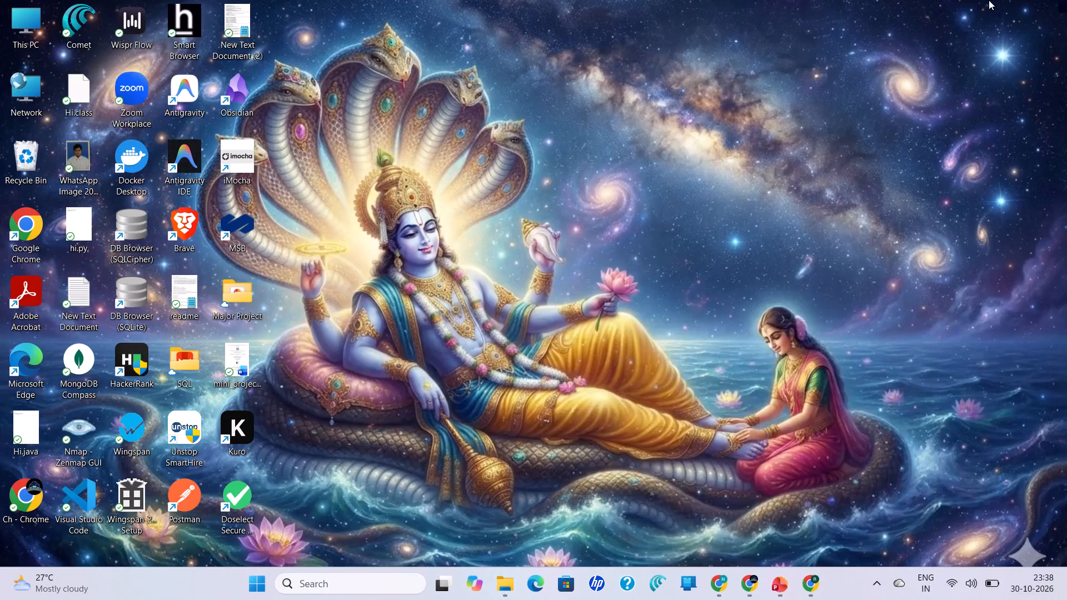